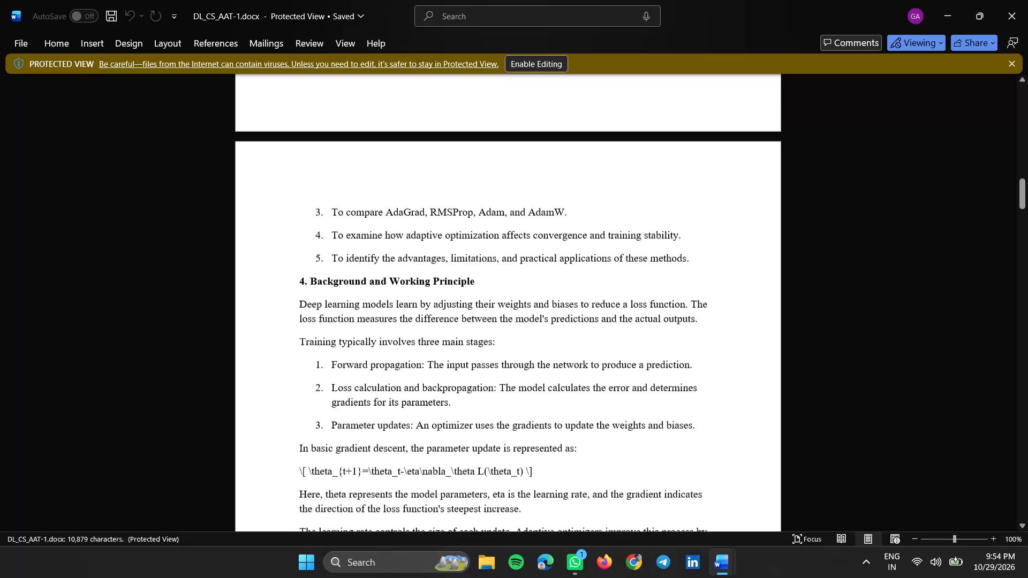
Copy the entire contents of the Deep Learning case study in DL_CS_AAT-1.docx.
scroll(530, 298, down, 17)
click(530, 298)
scroll(530, 298, up, 20)
scroll(530, 298, up, 5)
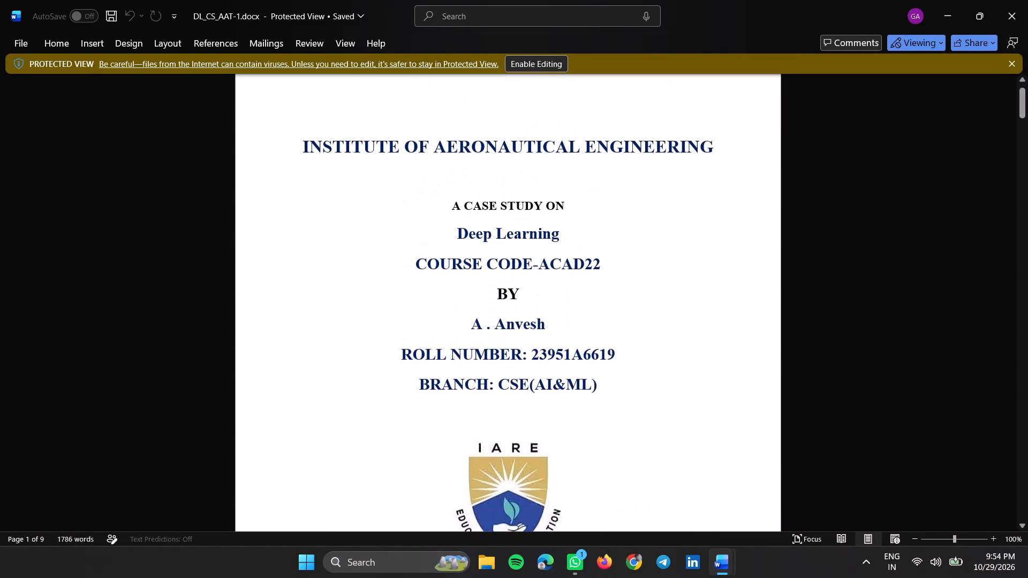
click(306, 145)
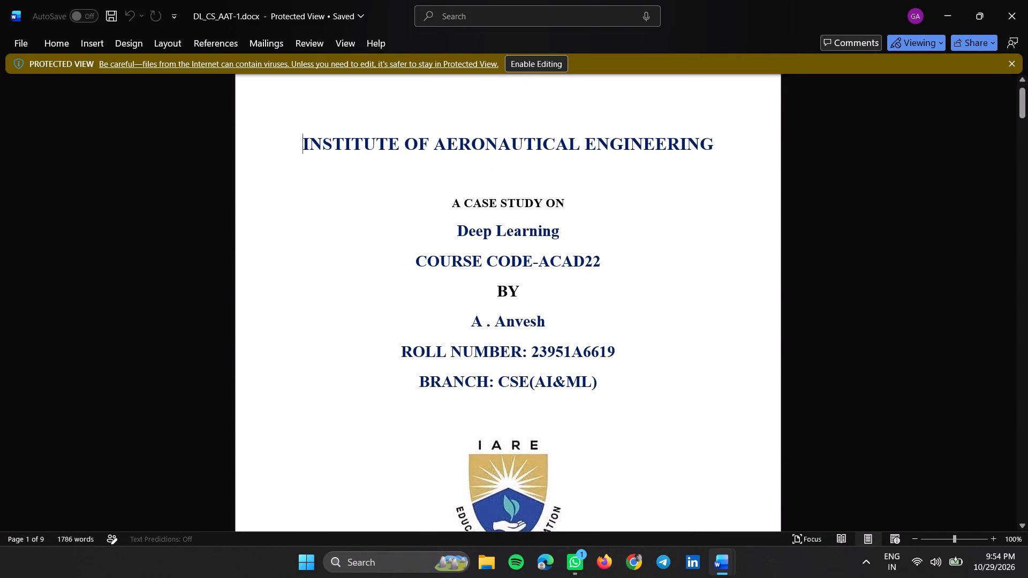
click(305, 145)
key(ctrl+a)
key(ctrl+c)
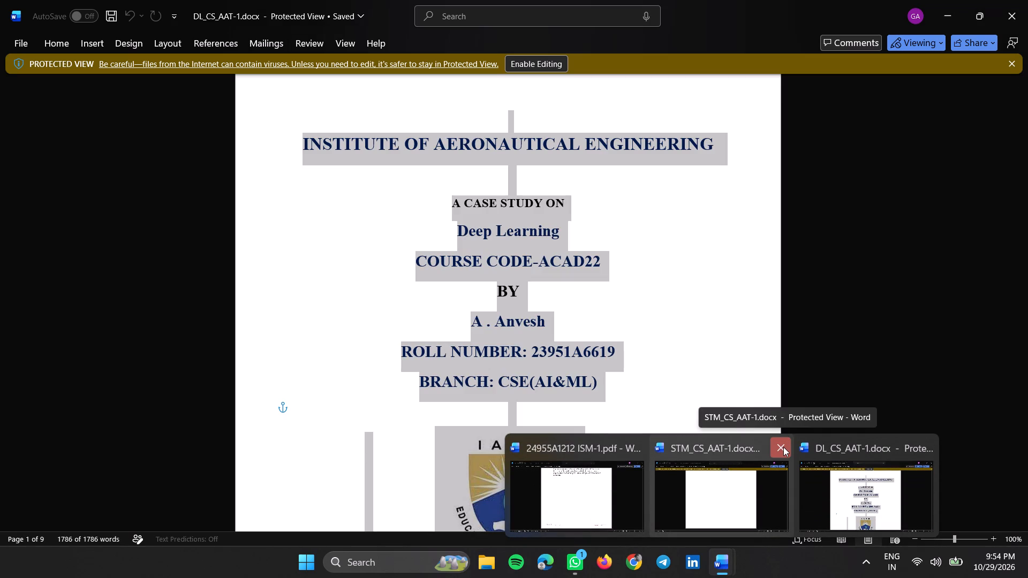
Close the STM_CS_AAT-1.docx document.
click(782, 450)
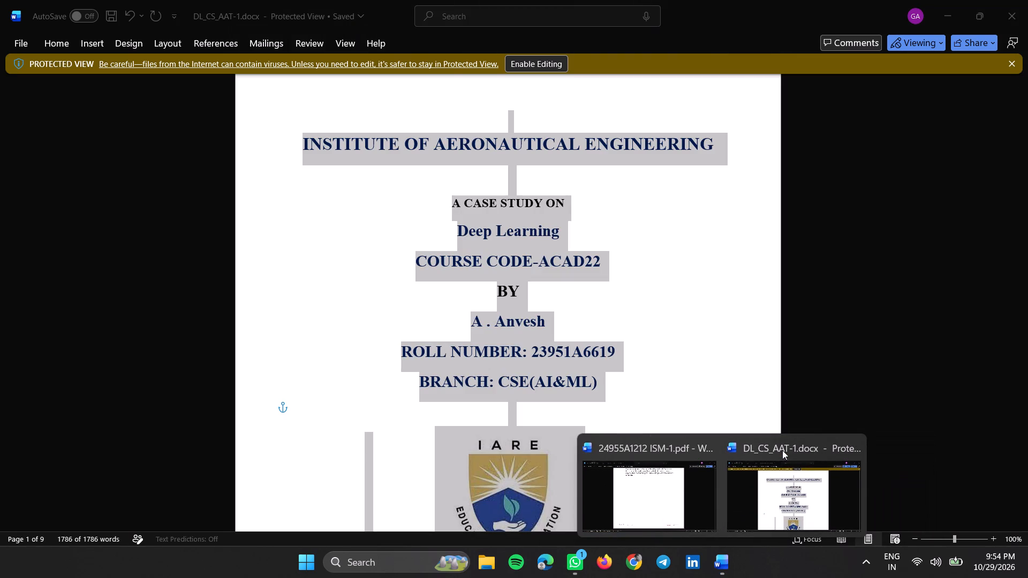
In the ISM-1.pdf document, delete the Information Security Management assignment from the student name heading through the end of question 10.
click(674, 470)
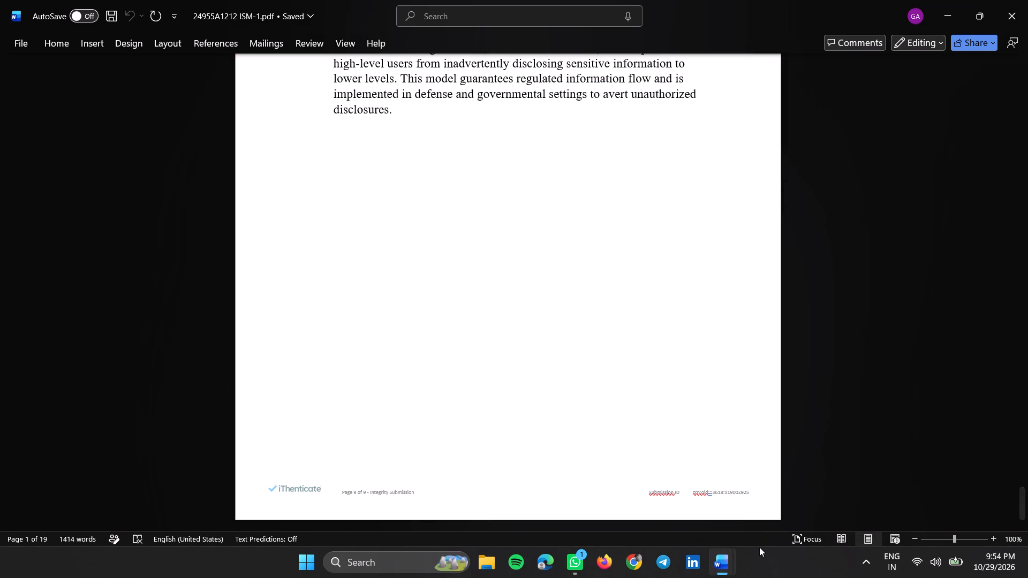
click(789, 514)
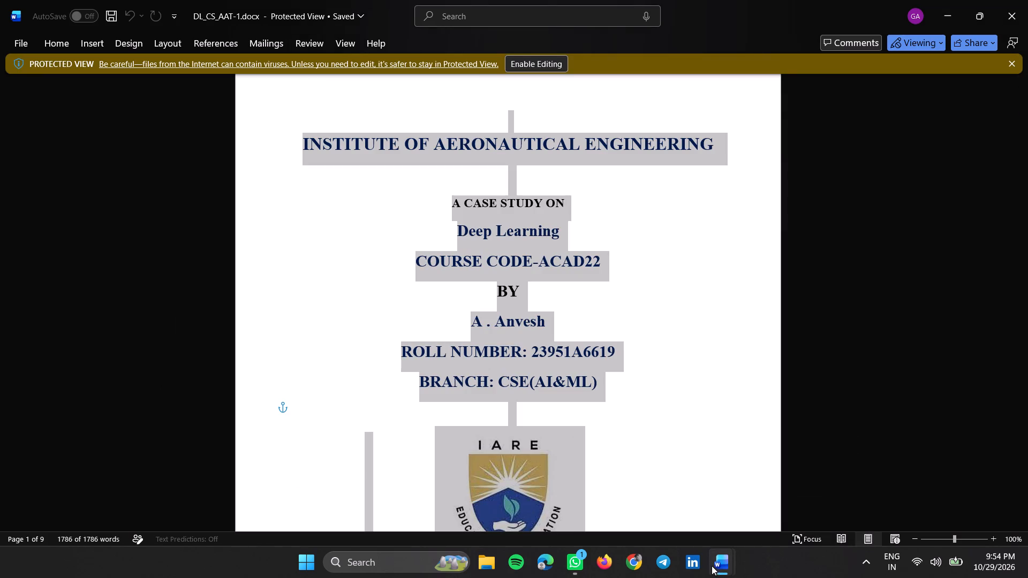
click(657, 494)
scroll(463, 238, up, 7)
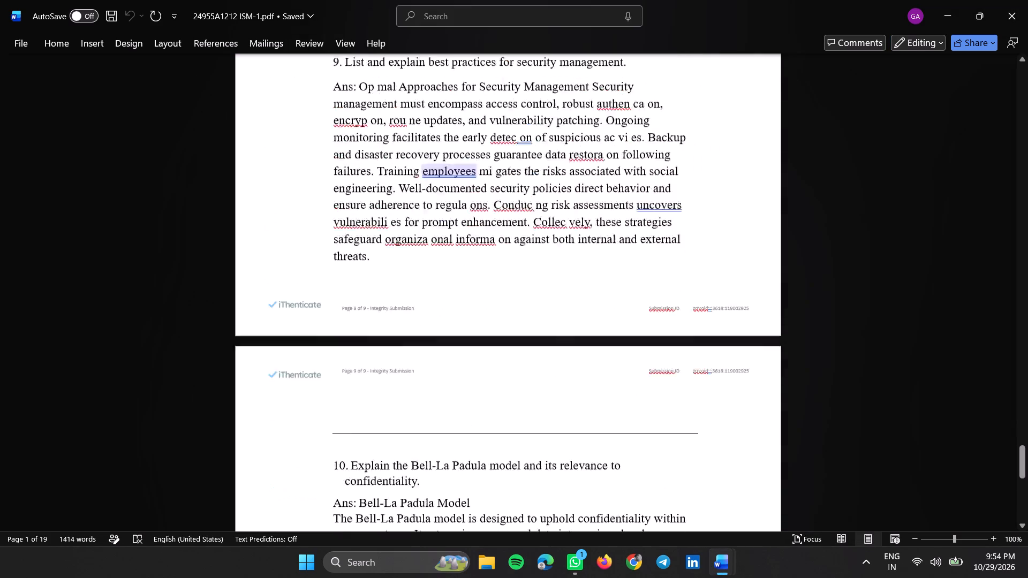
scroll(463, 238, up, 8)
scroll(425, 272, down, 3)
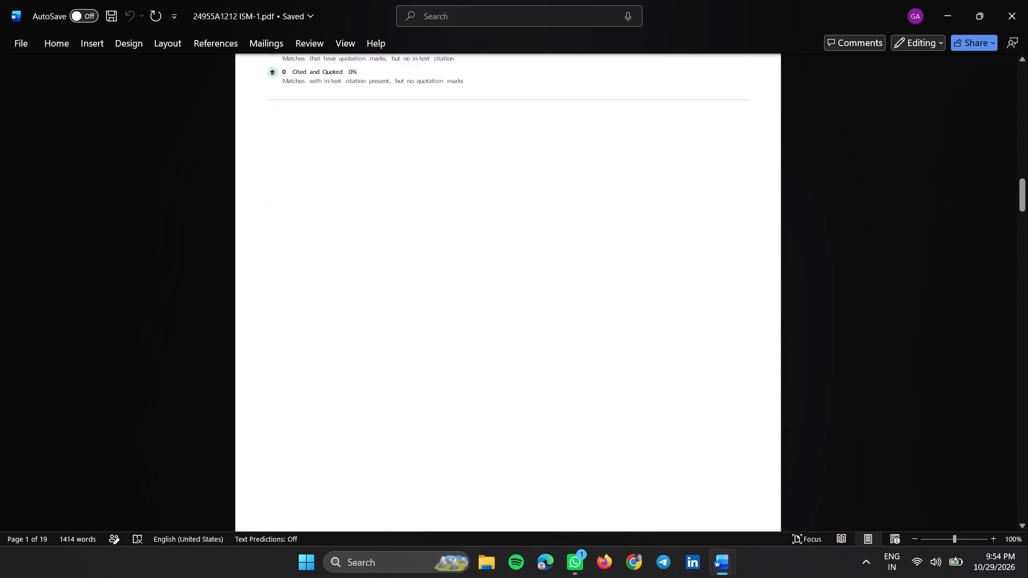
scroll(425, 272, down, 1)
scroll(363, 317, down, 3)
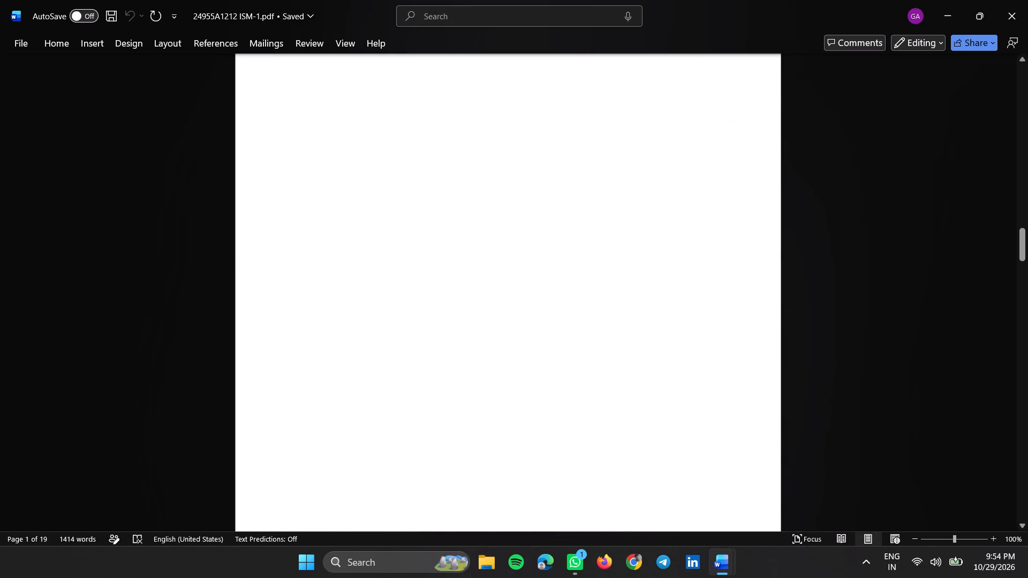
scroll(376, 258, down, 5)
scroll(376, 258, up, 3)
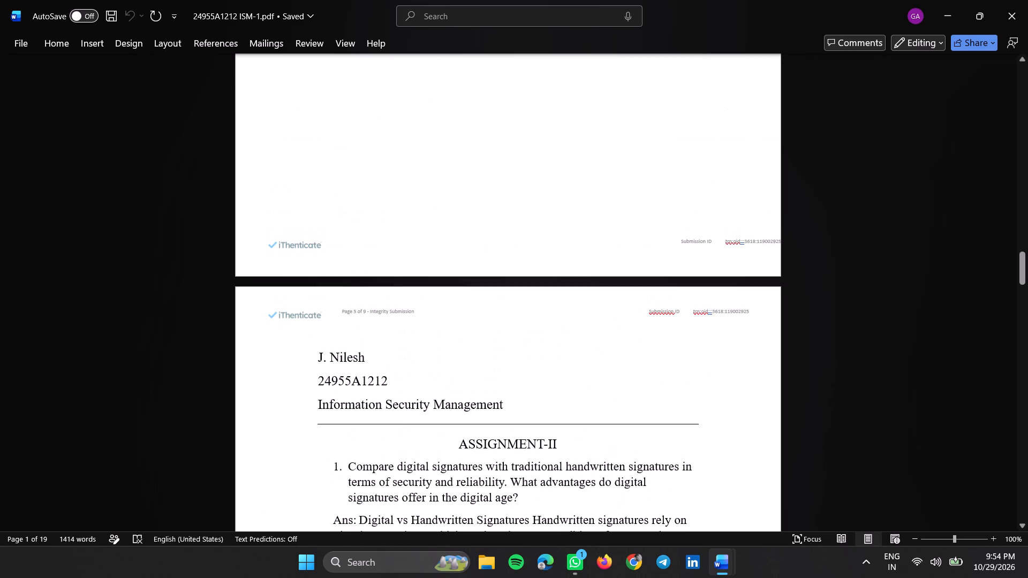
click(314, 344)
drag(314, 344, 431, 577)
key(BackSpace)
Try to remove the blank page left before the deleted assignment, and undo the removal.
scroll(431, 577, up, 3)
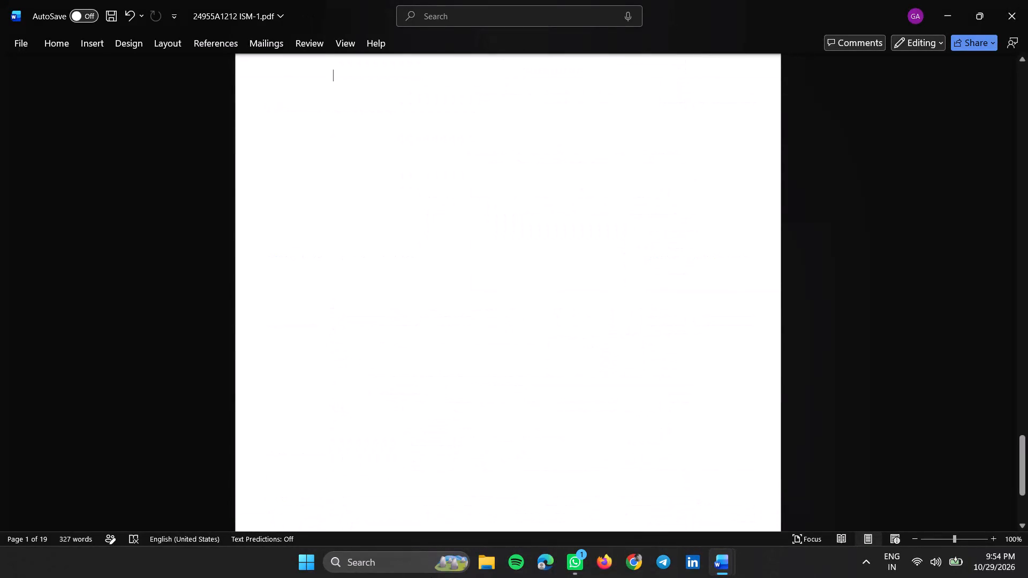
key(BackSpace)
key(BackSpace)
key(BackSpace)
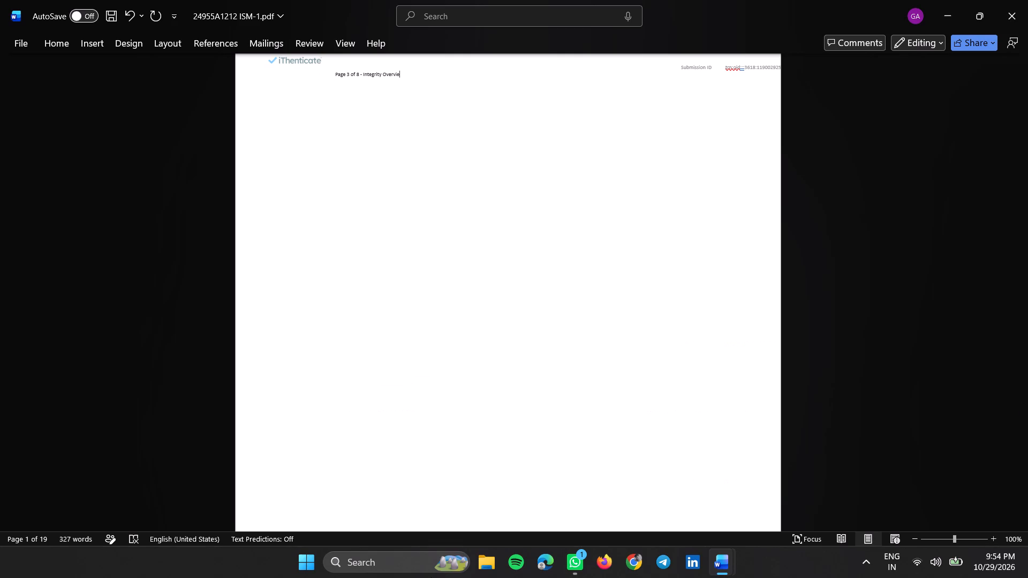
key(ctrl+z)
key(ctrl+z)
Paste the copied case study two lines below the "Page 3 of 8 - Integrity Overview" line on page 4.
scroll(431, 577, up, 4)
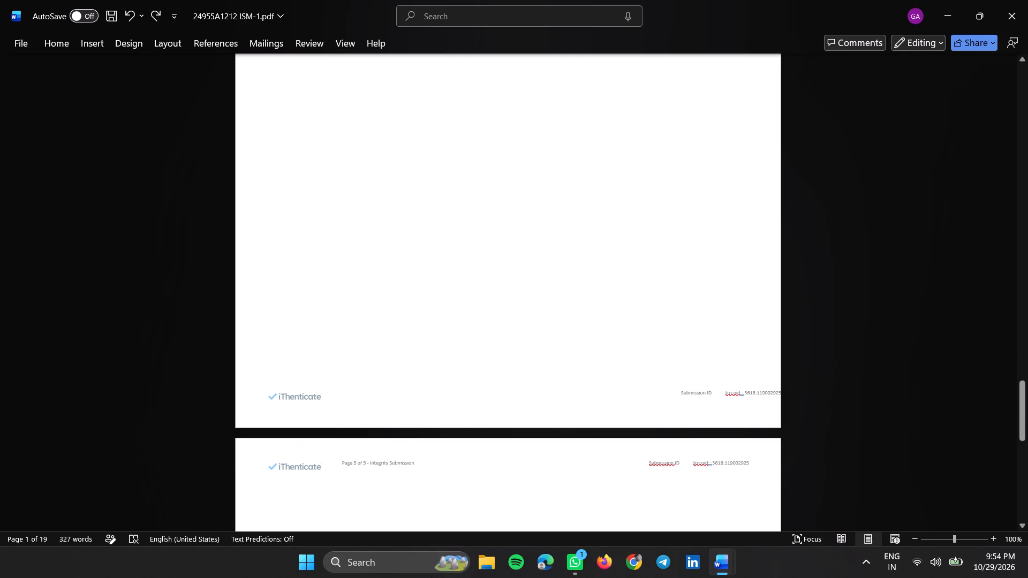
scroll(474, 349, up, 8)
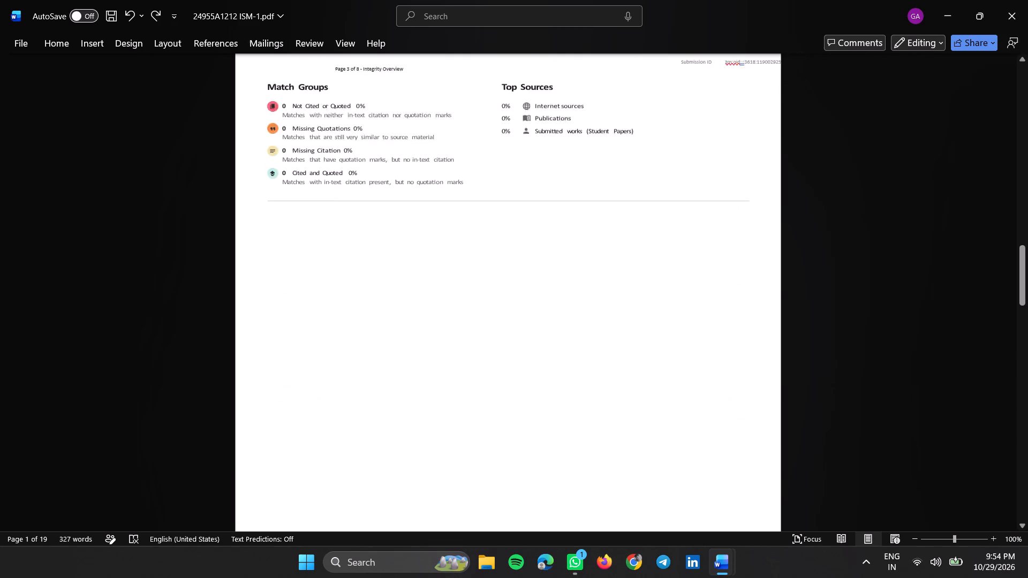
scroll(474, 349, up, 2)
scroll(416, 356, down, 4)
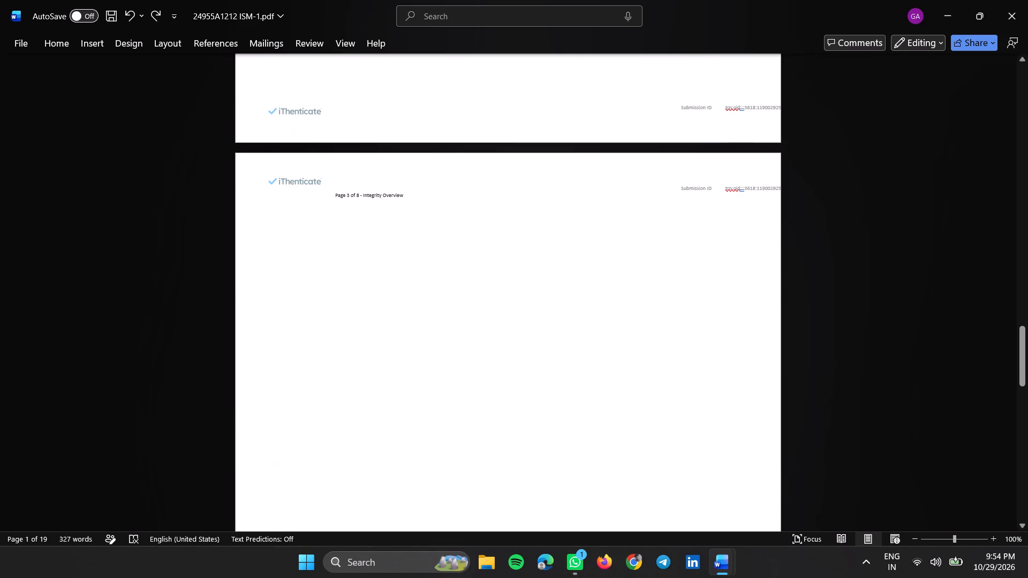
click(377, 290)
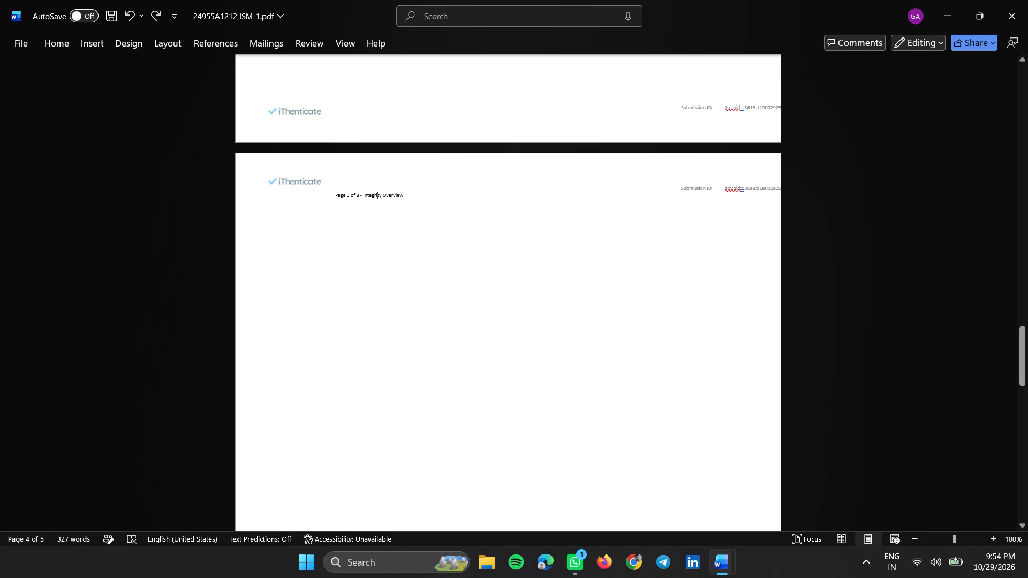
click(480, 192)
key(Return)
key(Return)
key(ctrl+v)
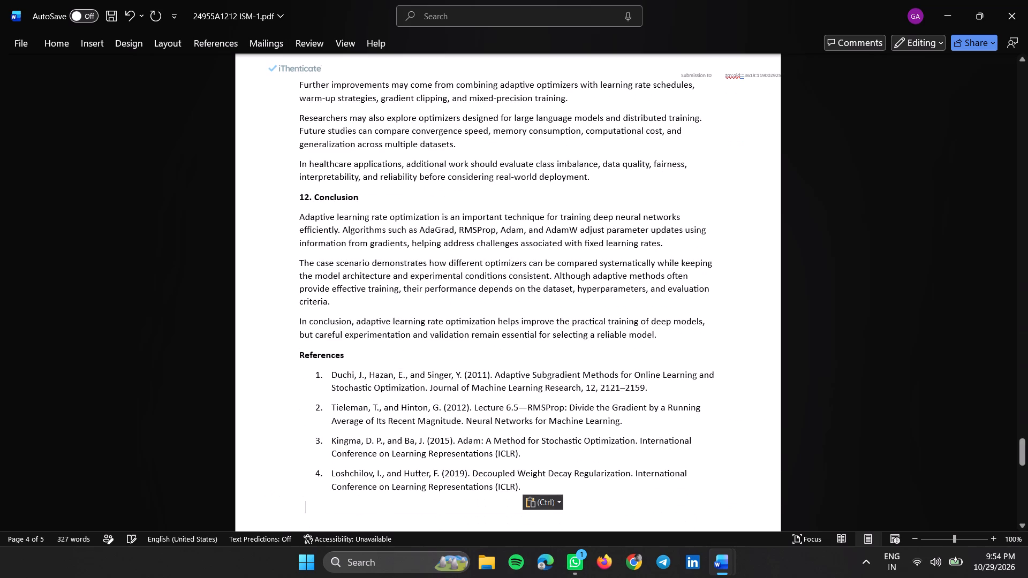
Review the pasted case study from its references back up to the cover heading.
scroll(407, 287, down, 11)
scroll(407, 287, up, 5)
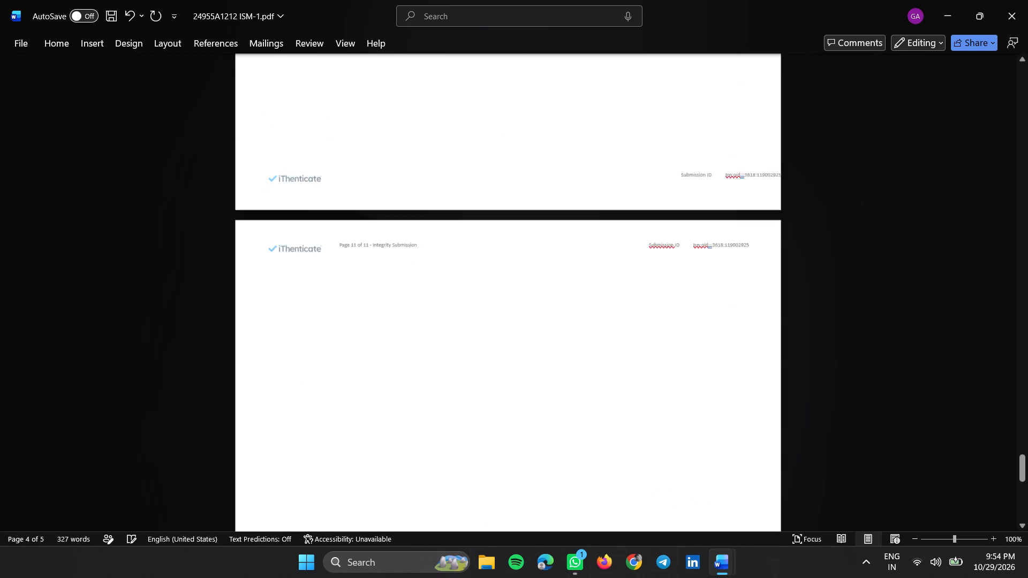
scroll(407, 287, up, 7)
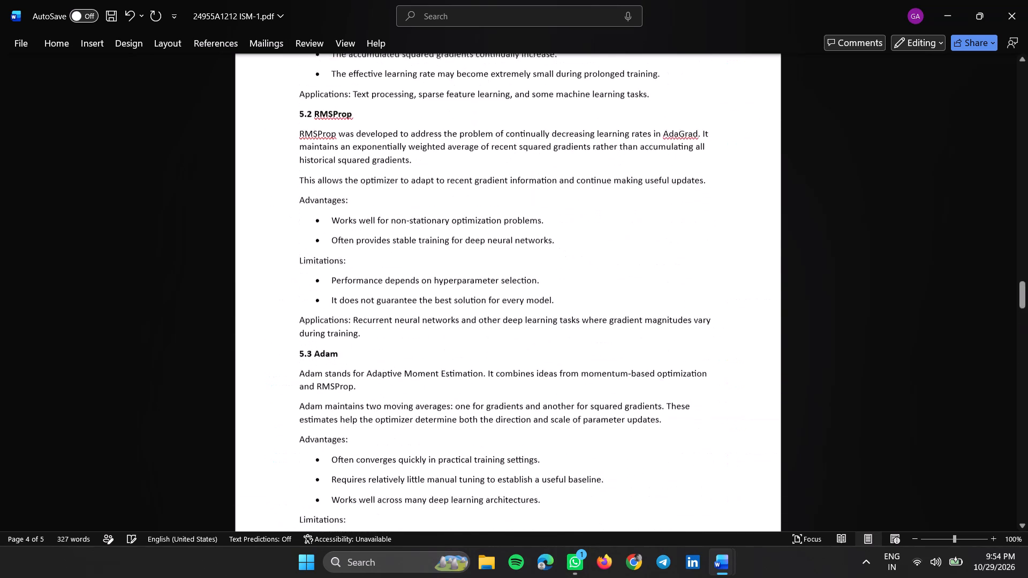
scroll(407, 287, up, 3)
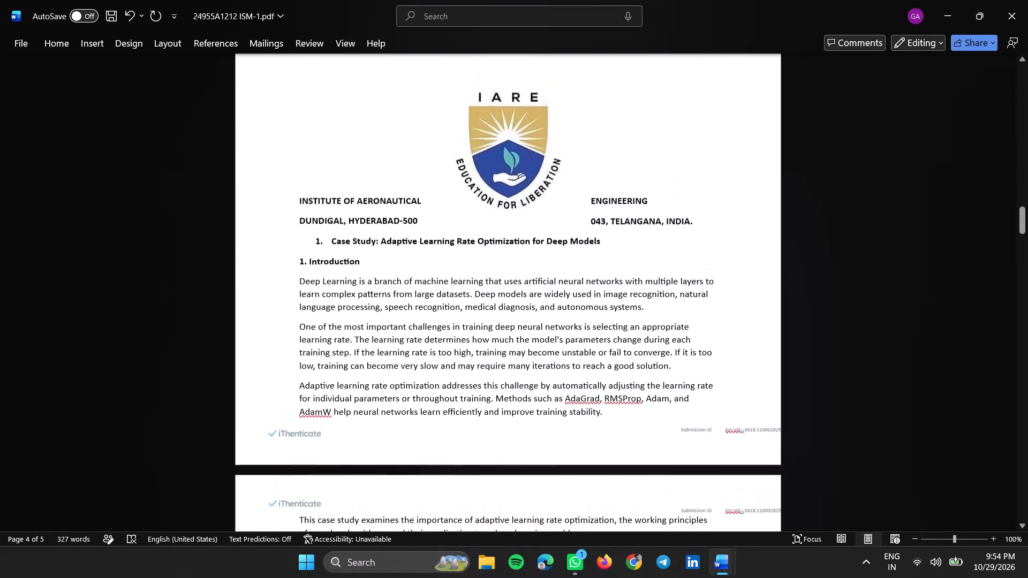
scroll(407, 287, up, 4)
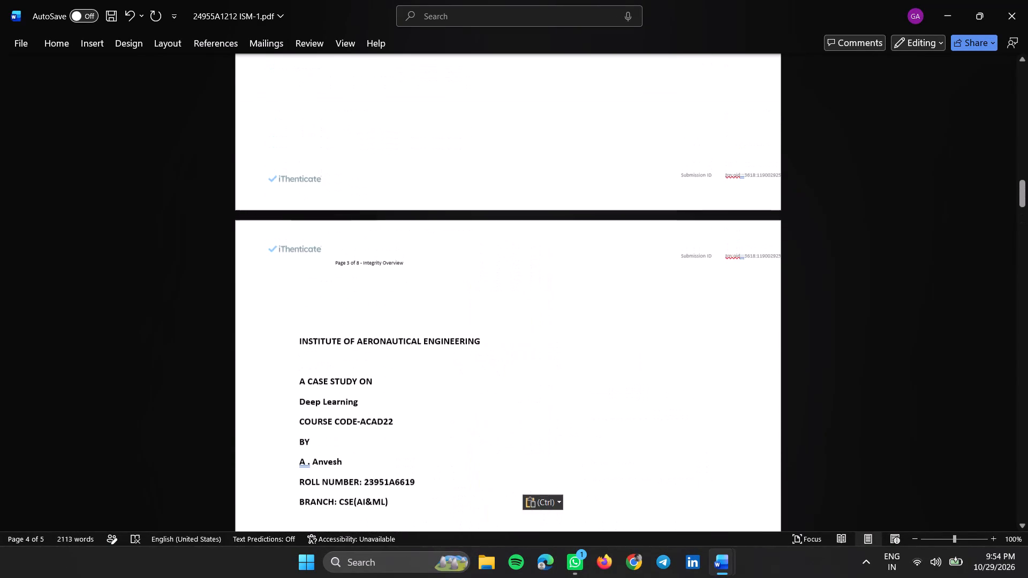
Insert ten blank lines after the address text beneath the IARE logo to move the case study title onto the following page.
scroll(407, 287, down, 4)
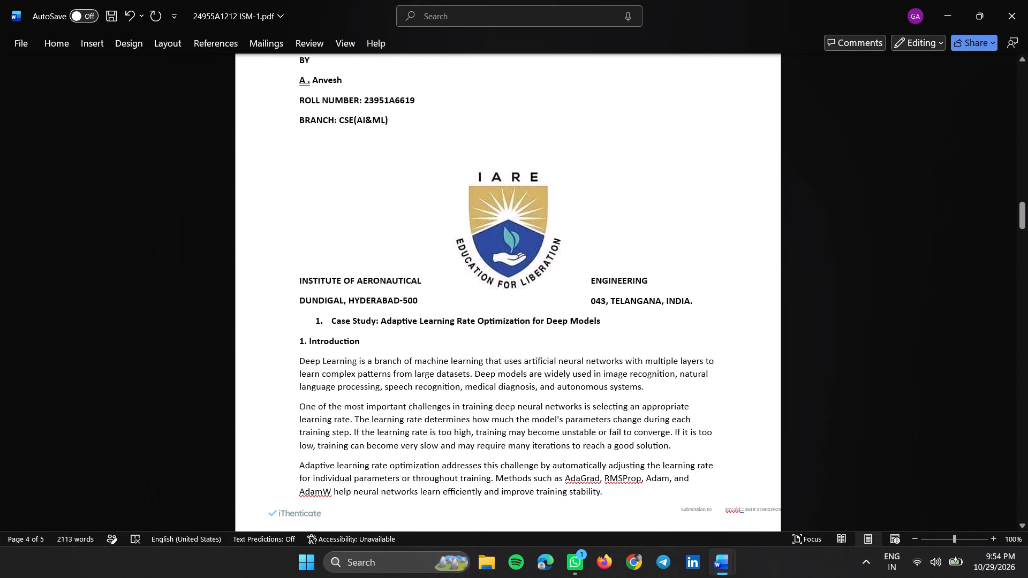
click(706, 302)
key(Return)
key(Return)
key(Return)
key(Return)
key(Return)
key(Return)
key(Return)
key(Return)
key(Return)
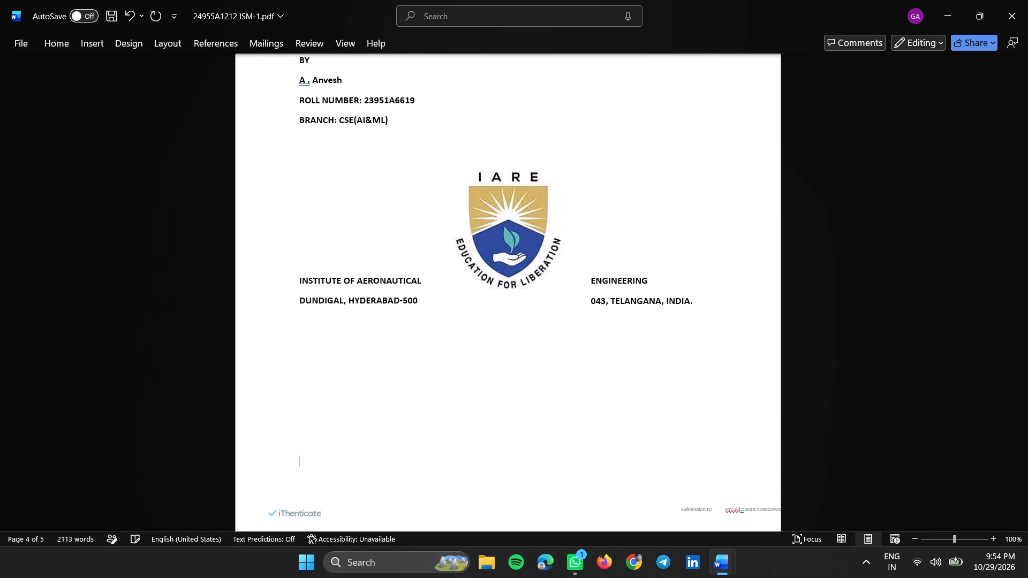
key(Return)
Examine the page layout of the whole report, from the iThenticate cover page through the case study's references.
scroll(706, 302, down, 1)
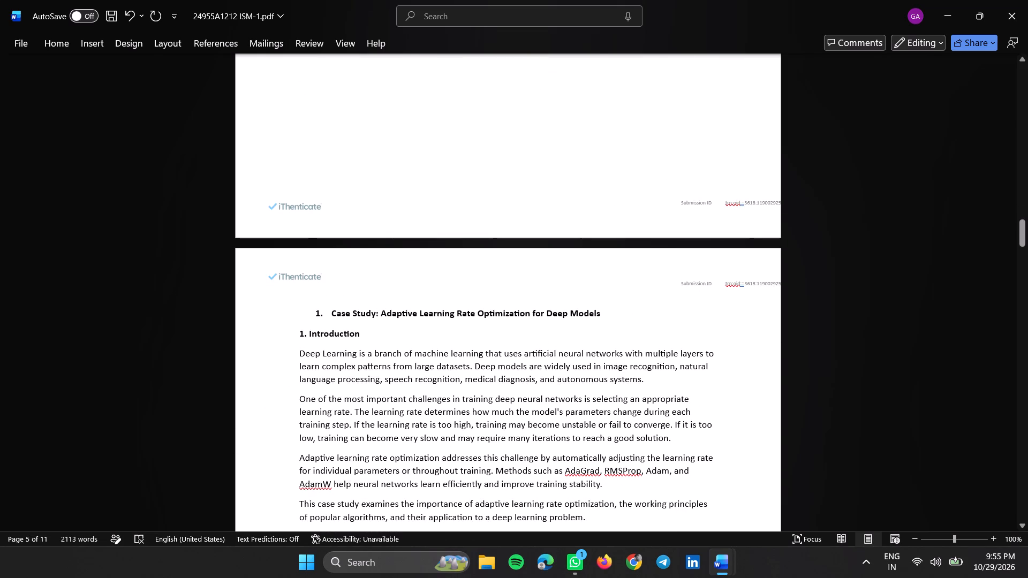
scroll(373, 323, down, 8)
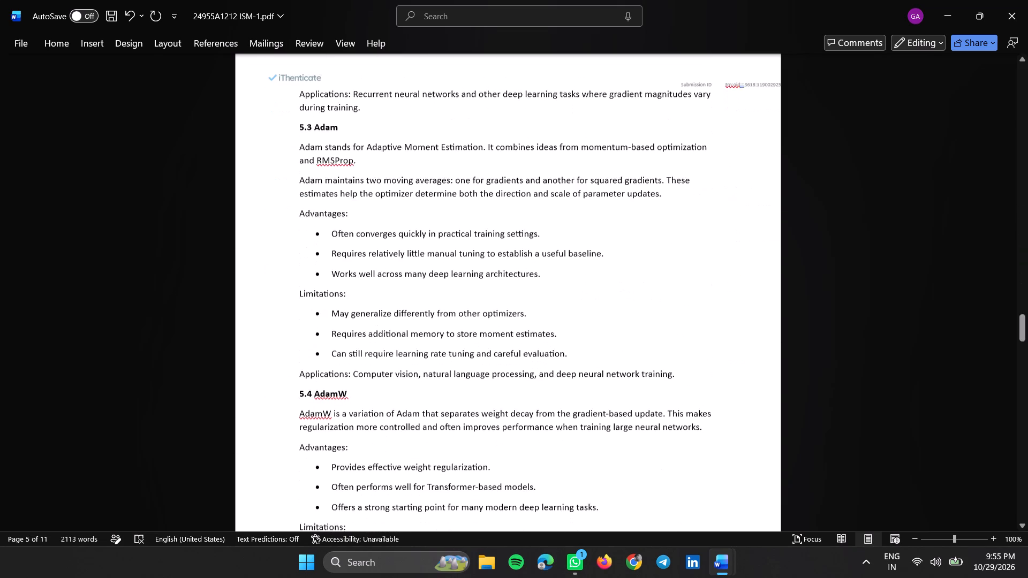
scroll(373, 323, up, 12)
scroll(373, 323, down, 4)
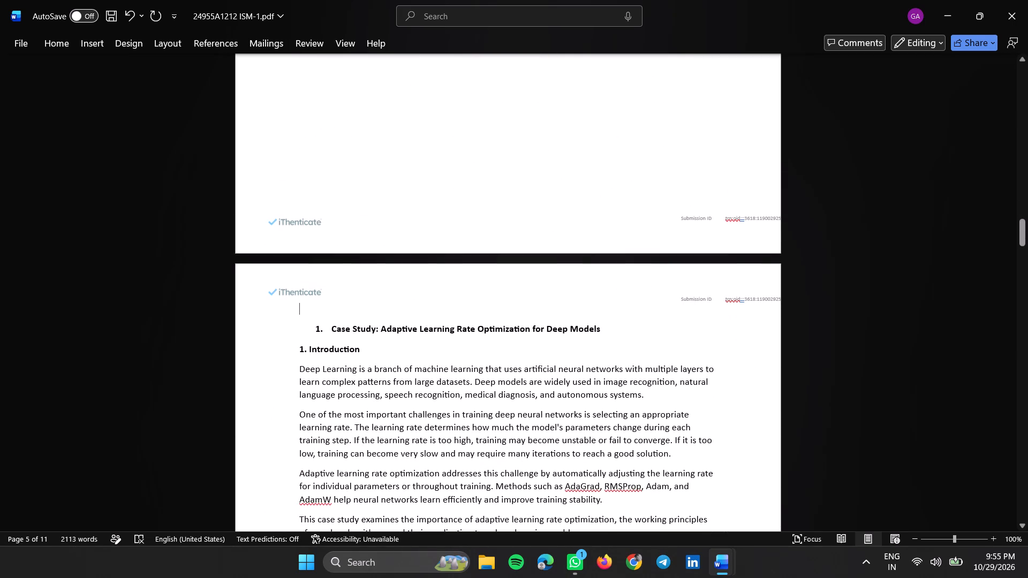
scroll(346, 321, down, 15)
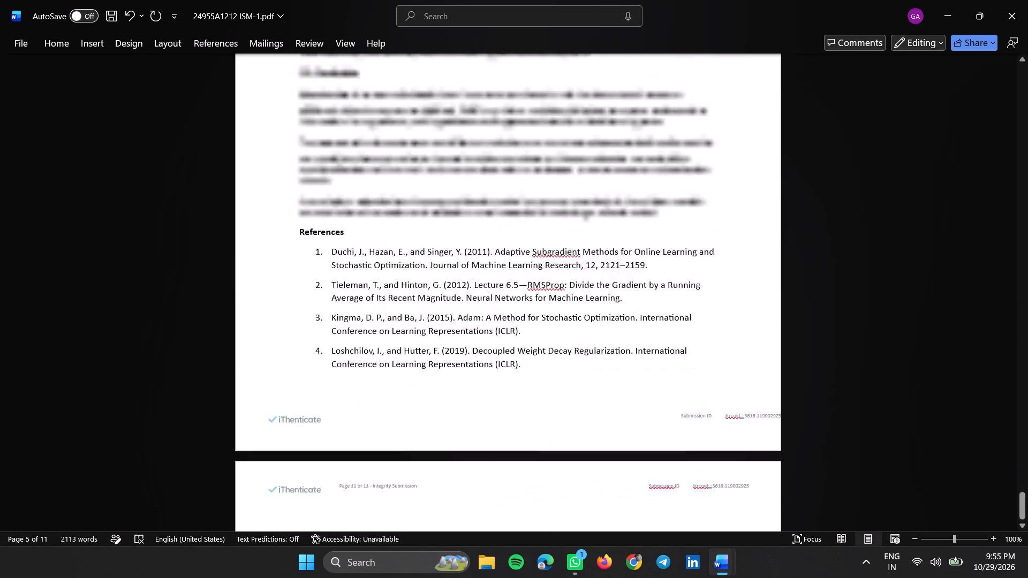
scroll(346, 321, down, 11)
scroll(346, 321, up, 6)
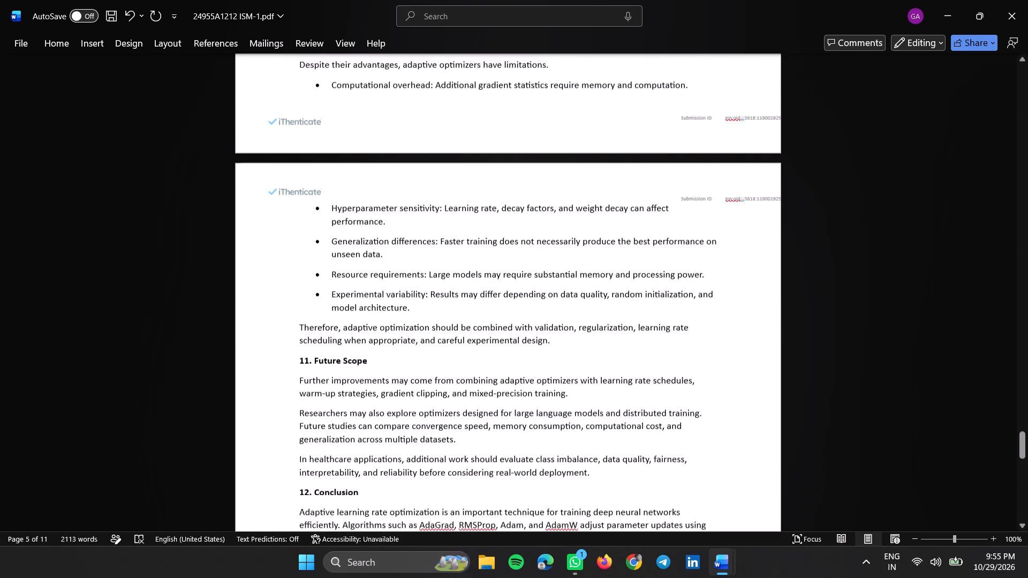
scroll(346, 321, up, 6)
scroll(346, 321, up, 20)
scroll(346, 321, up, 1)
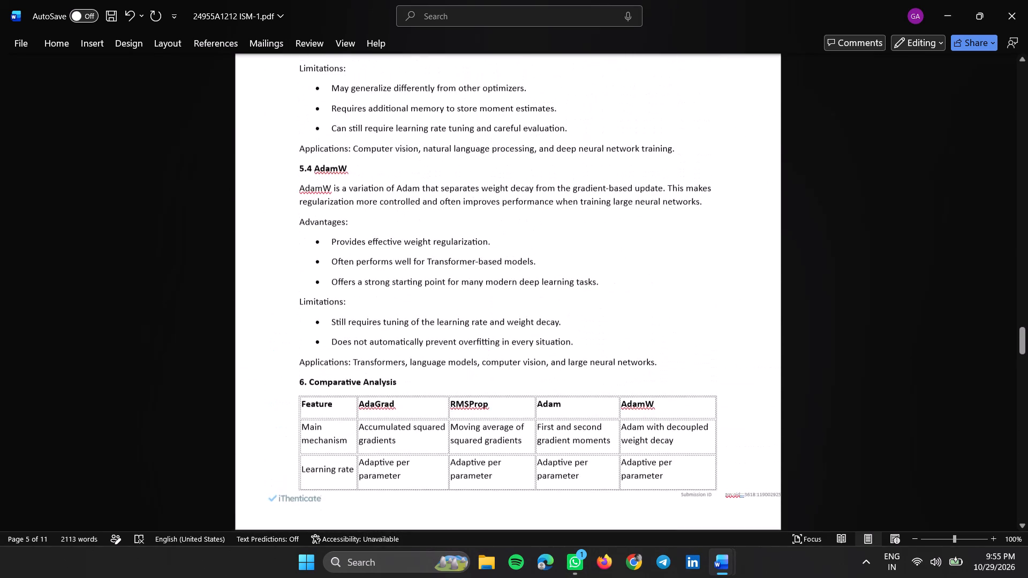
scroll(346, 321, up, 20)
scroll(346, 321, up, 16)
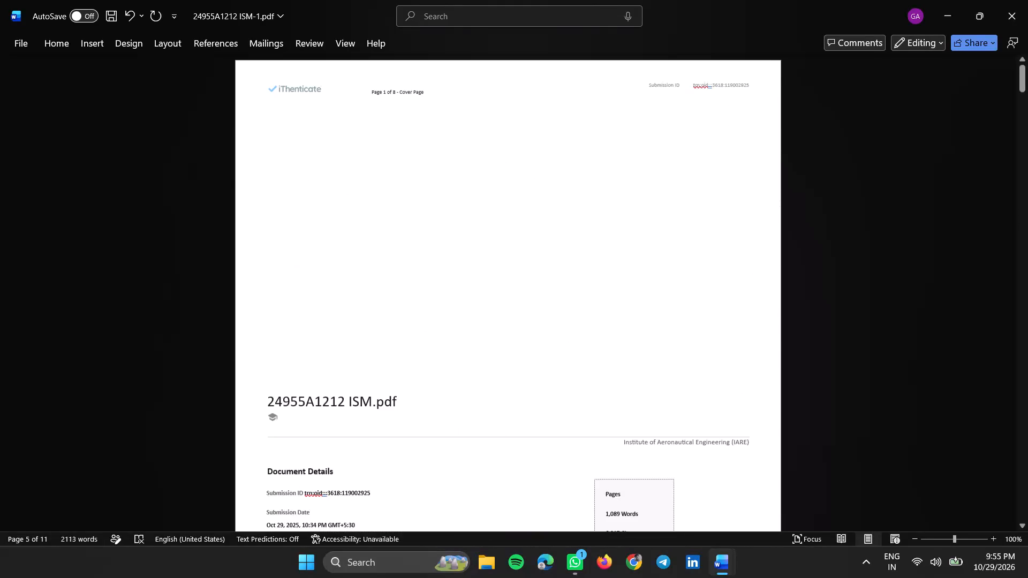
scroll(346, 321, up, 1)
scroll(346, 321, down, 4)
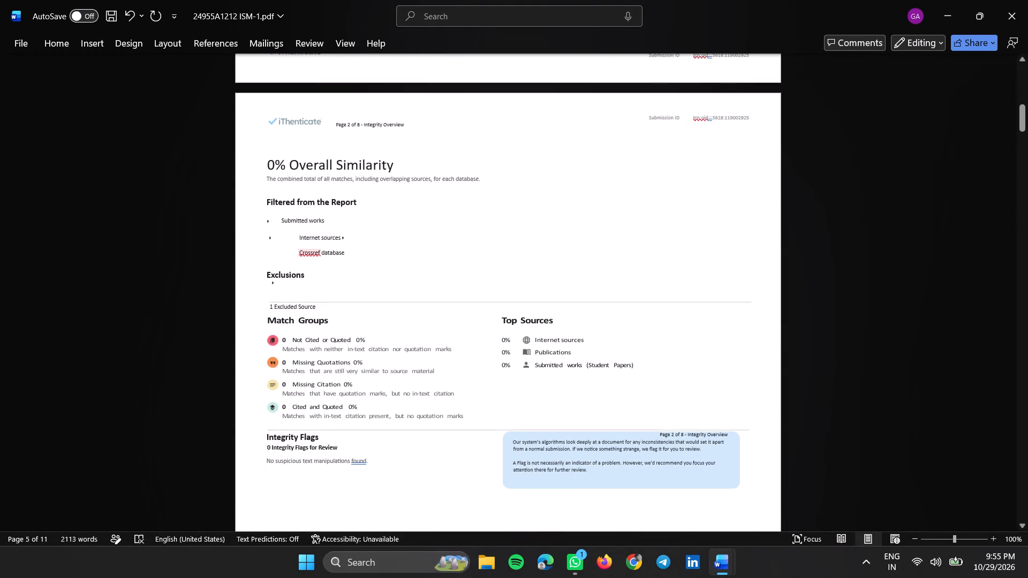
scroll(320, 250, down, 5)
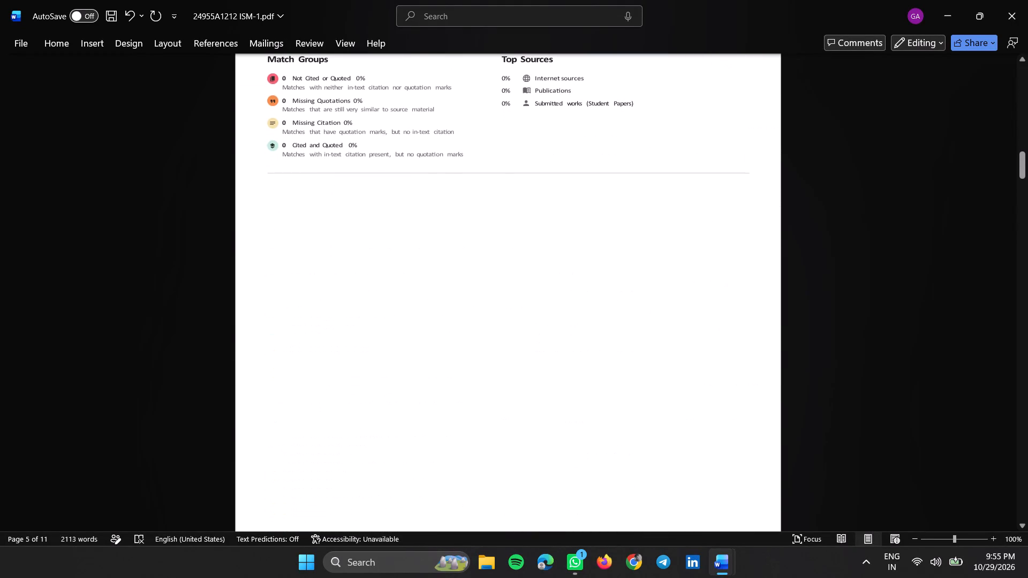
scroll(320, 250, down, 5)
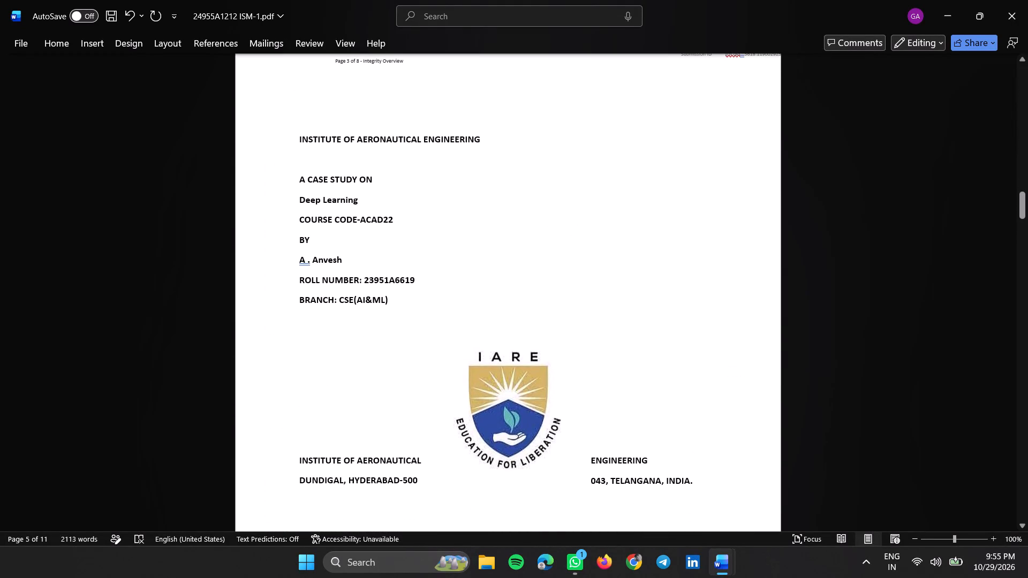
Replace the cover text and IARE logo in the report with a fresh copy of the cover page from DL_CS_AAT-1.docx.
key(alt+Tab)
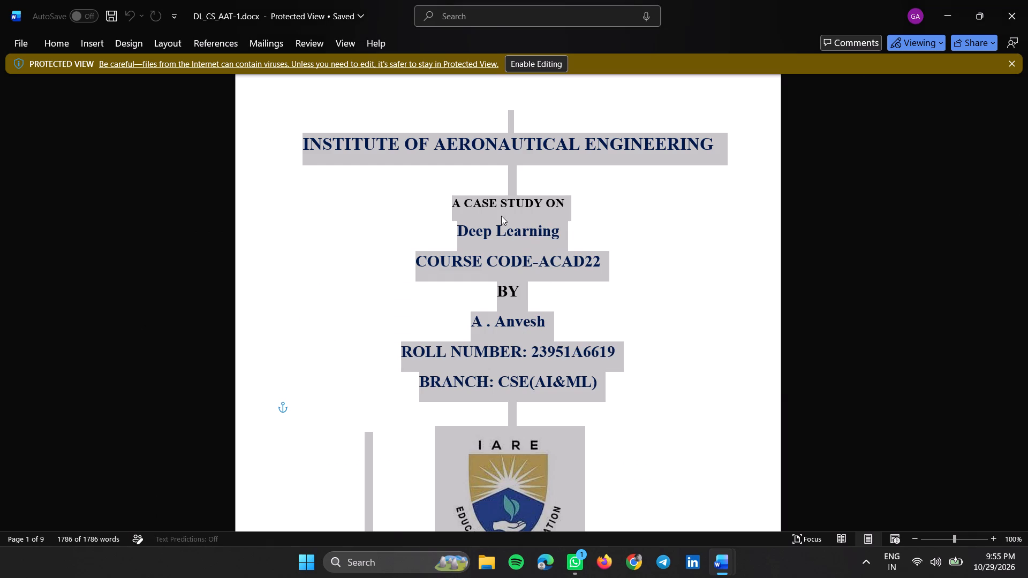
click(384, 161)
scroll(360, 166, down, 1)
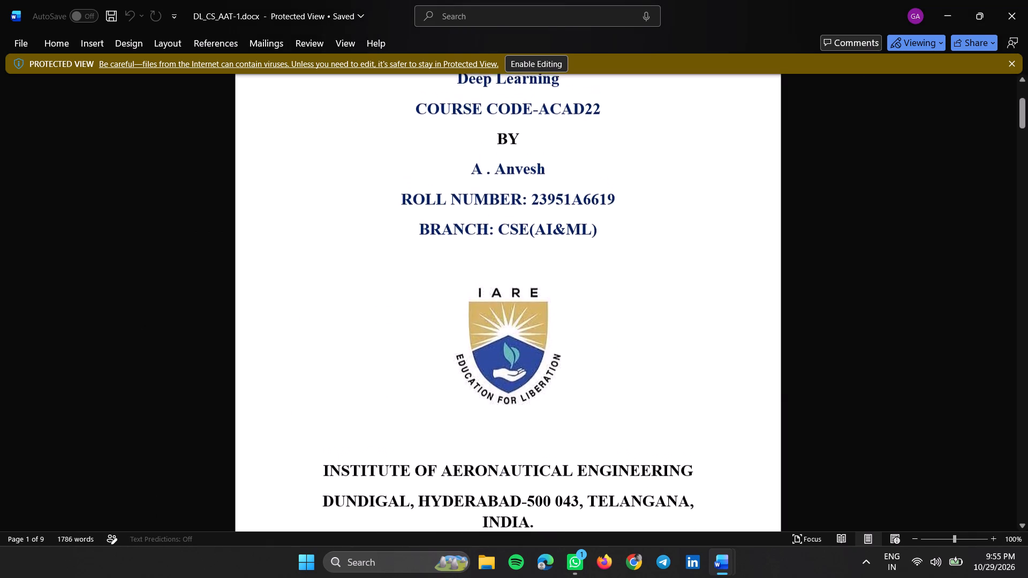
scroll(360, 166, up, 1)
key(alt+Tab)
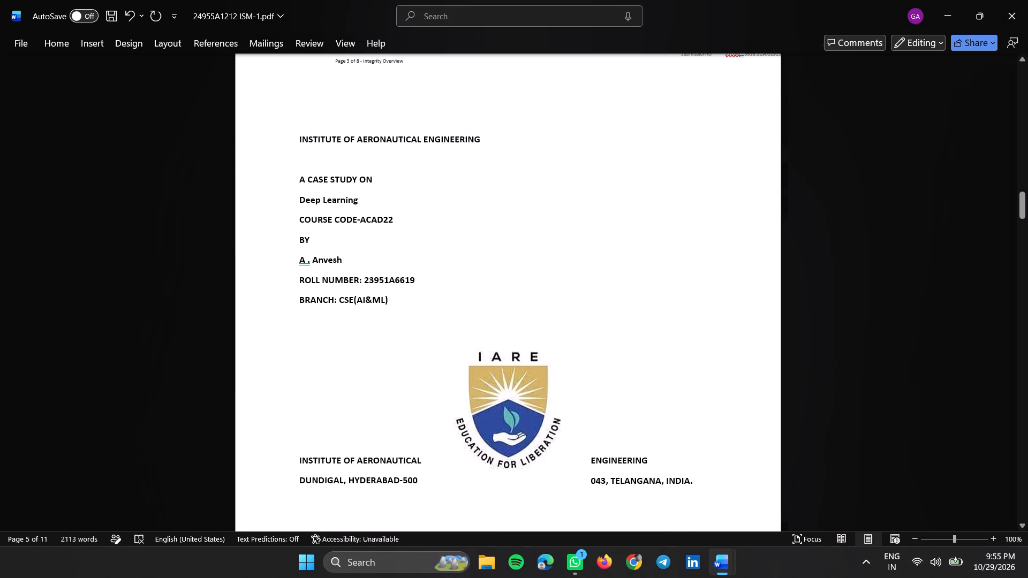
drag(707, 508, 337, 104)
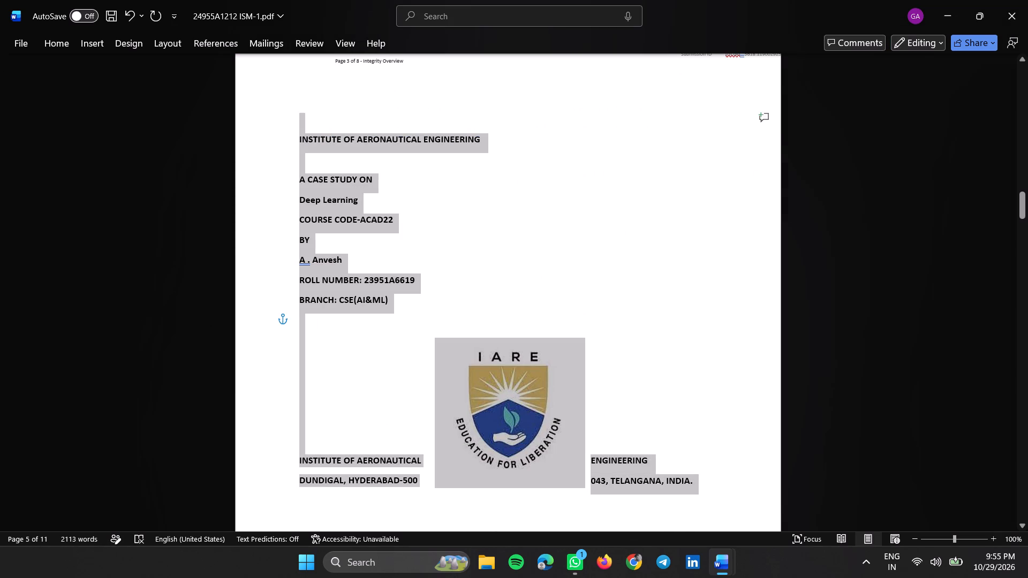
drag(337, 104, 322, 105)
key(alt+Tab)
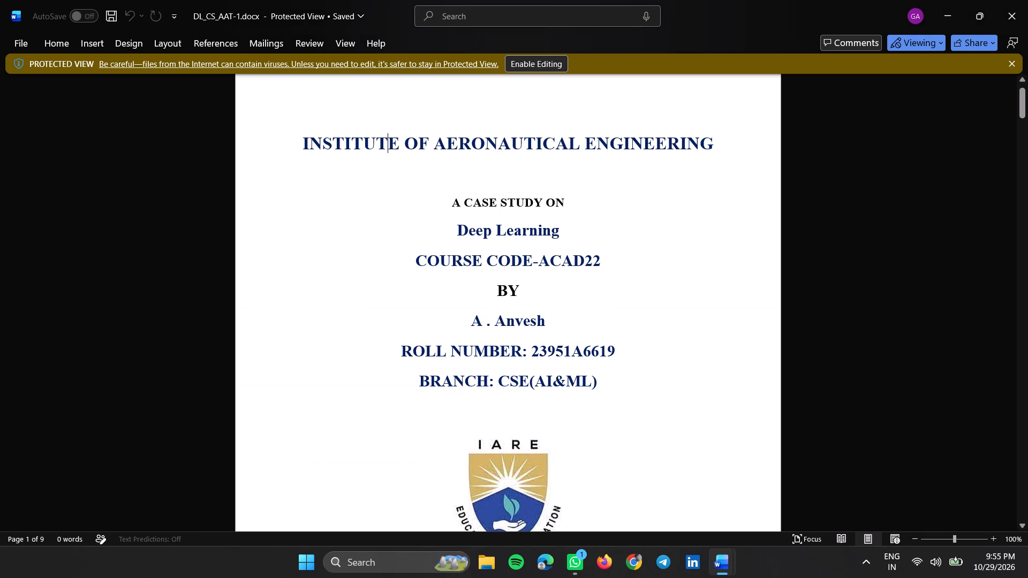
drag(303, 142, 477, 486)
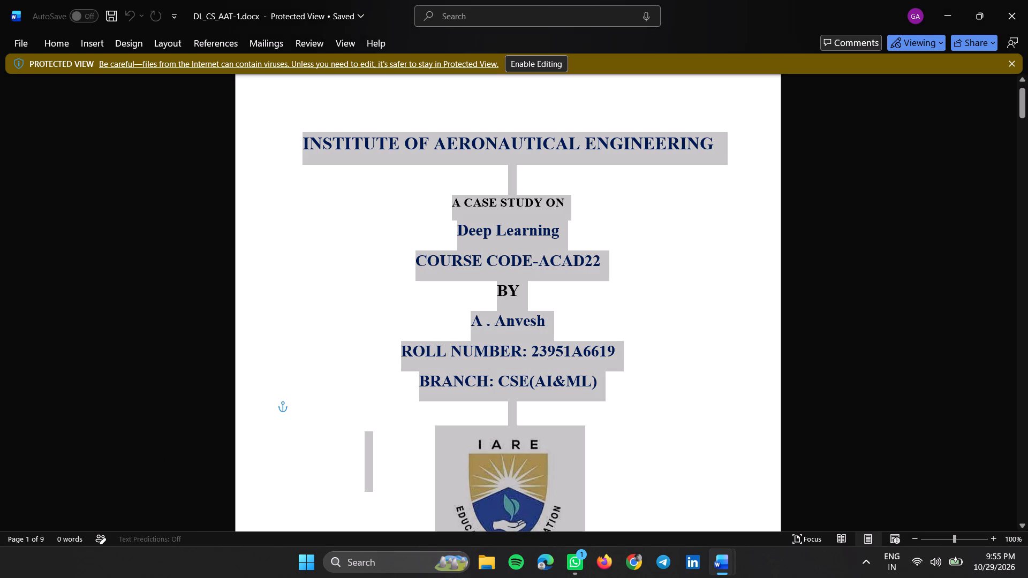
drag(477, 486, 668, 576)
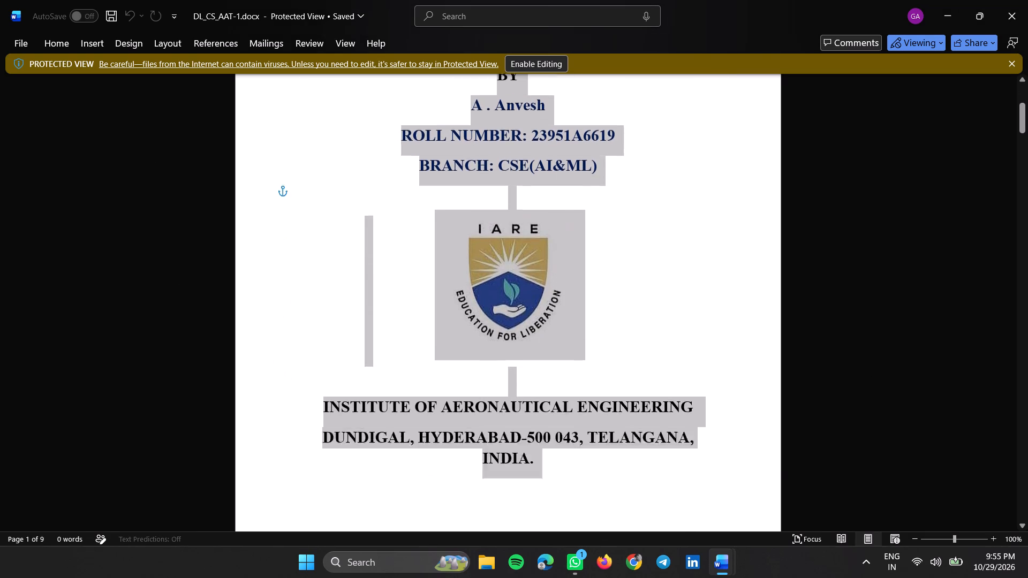
drag(668, 576, 566, 209)
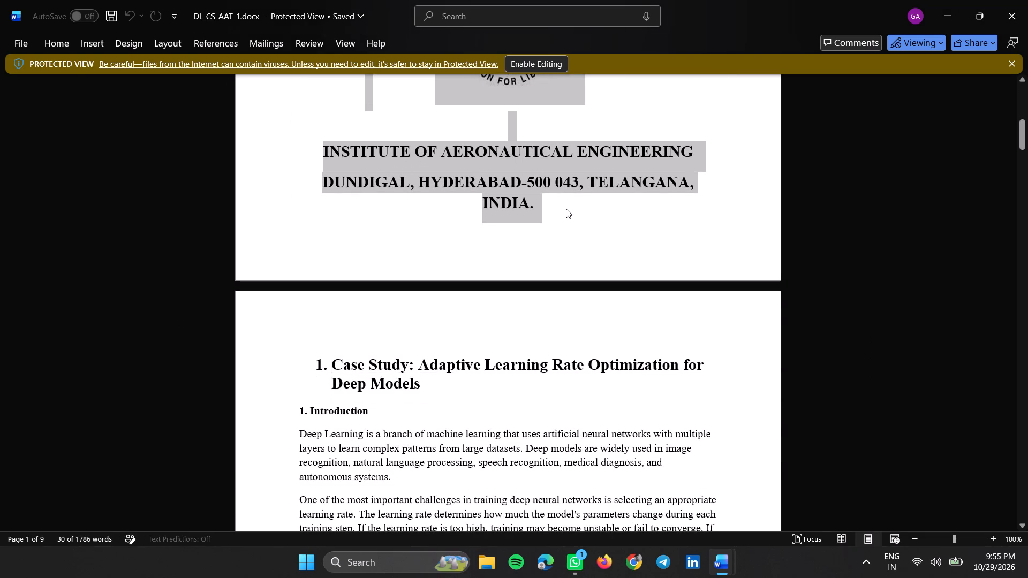
key(ctrl+c)
key(alt+Tab)
key(alt+Tab)
key(alt+Tab)
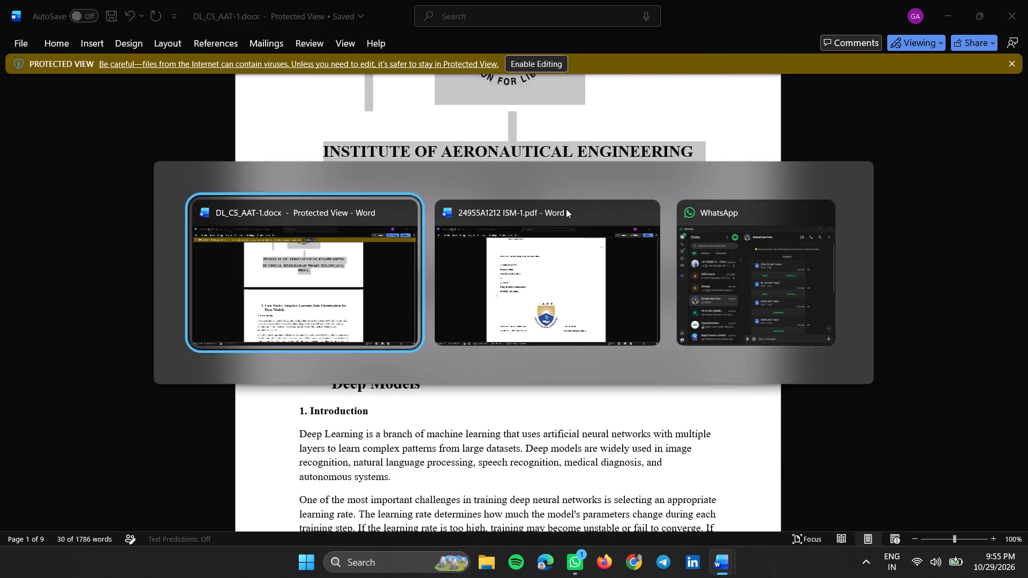
key(alt+Tab)
key(ctrl+v)
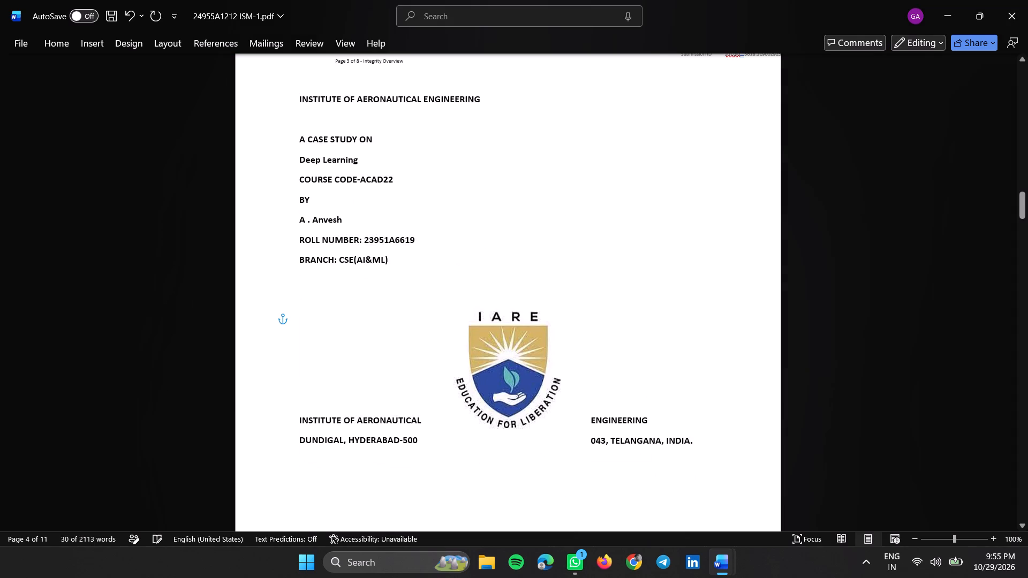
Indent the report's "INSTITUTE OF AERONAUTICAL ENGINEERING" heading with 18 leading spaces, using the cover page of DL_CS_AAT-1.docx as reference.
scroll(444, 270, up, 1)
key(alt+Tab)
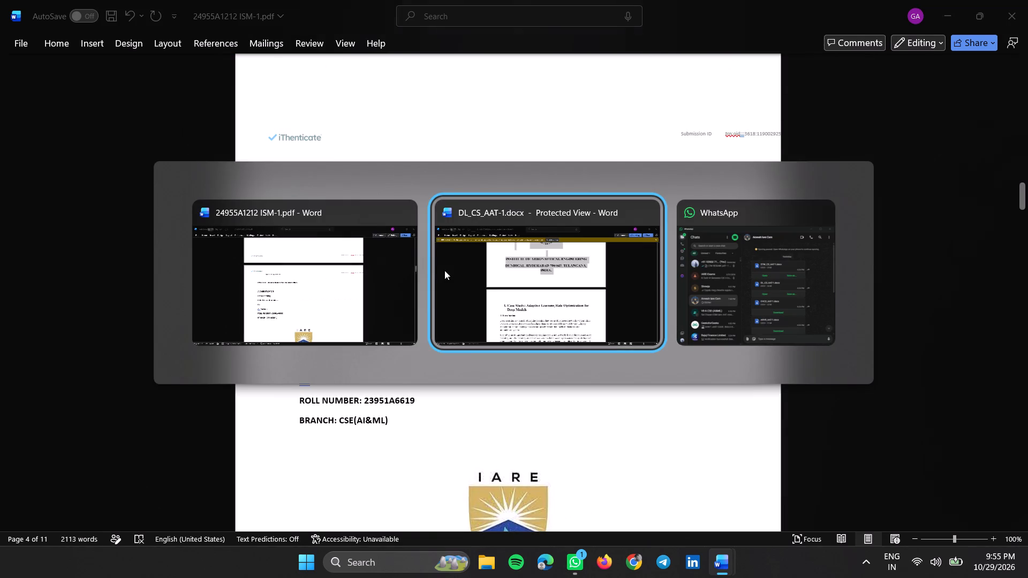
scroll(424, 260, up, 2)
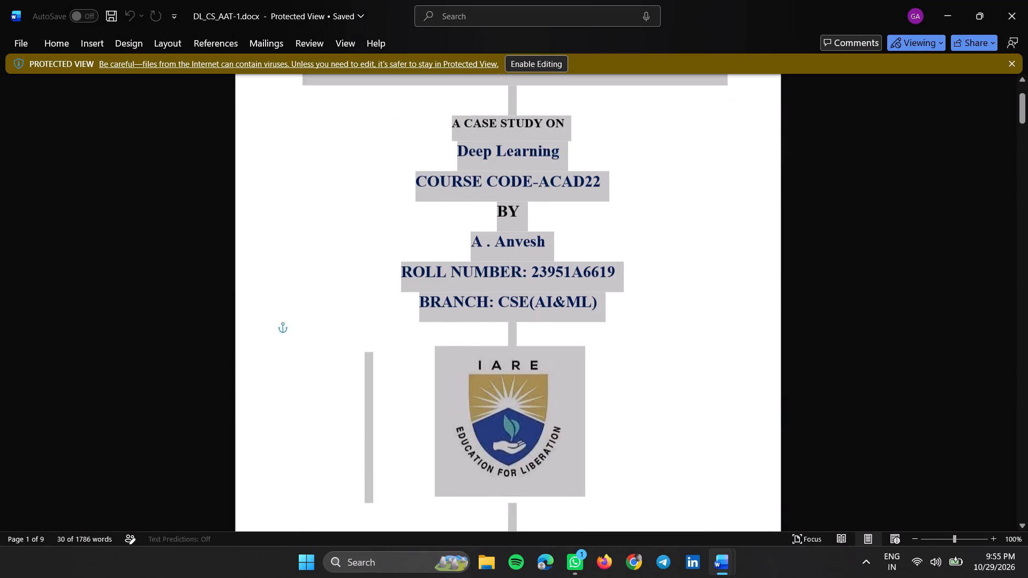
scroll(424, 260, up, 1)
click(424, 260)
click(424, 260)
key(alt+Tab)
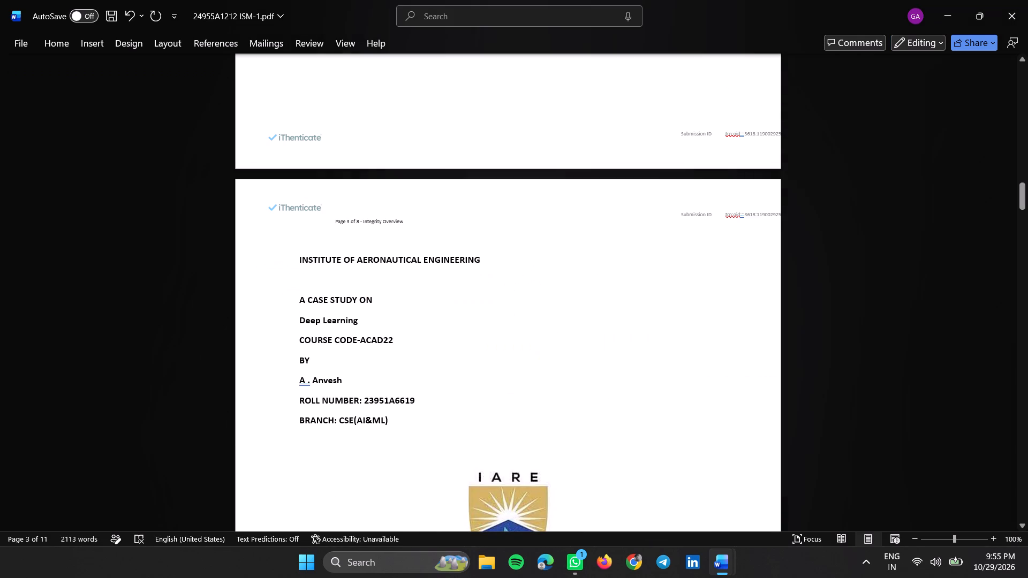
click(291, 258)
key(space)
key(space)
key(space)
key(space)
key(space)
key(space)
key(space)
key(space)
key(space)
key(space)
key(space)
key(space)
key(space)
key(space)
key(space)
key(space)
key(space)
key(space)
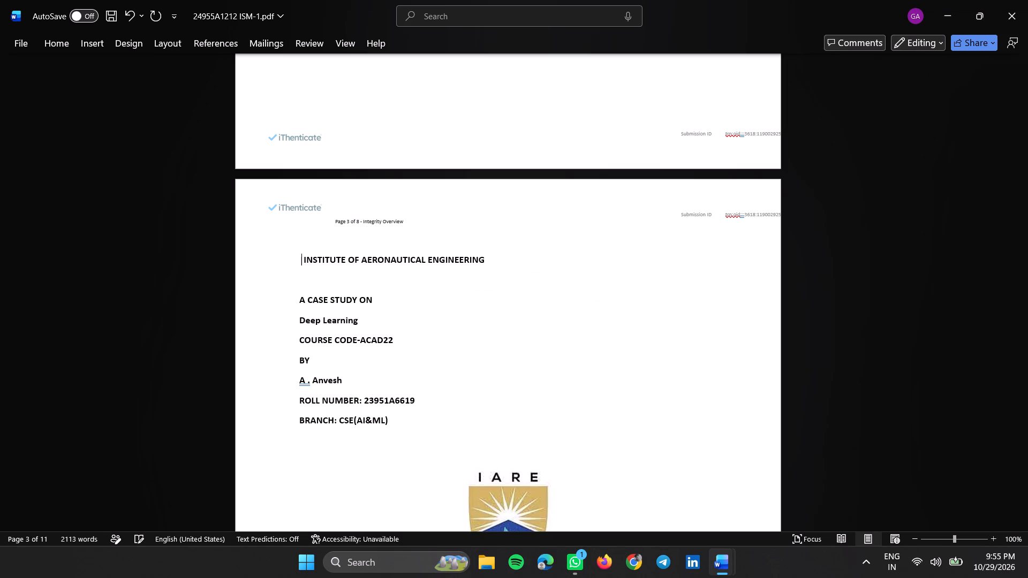
Enable editing in DL_CS_AAT-1.docx and check the font and size of its cover heading.
key(alt+Tab)
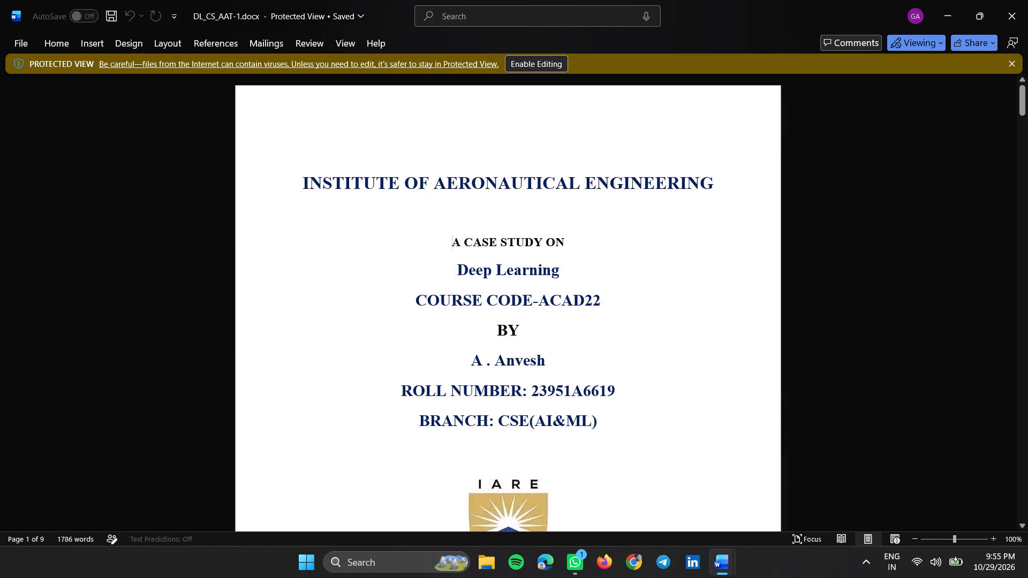
double_click(498, 178)
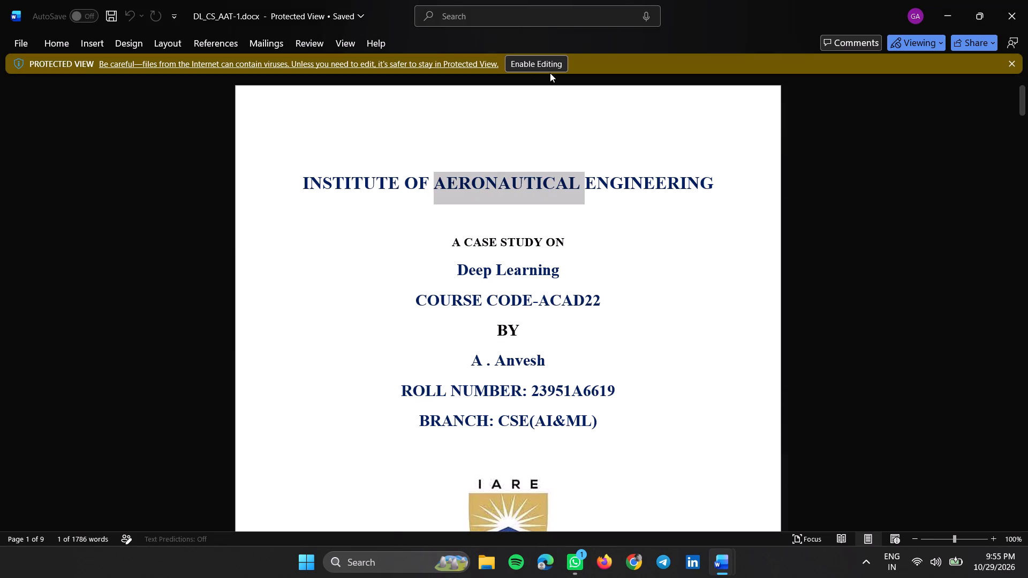
click(550, 73)
click(546, 66)
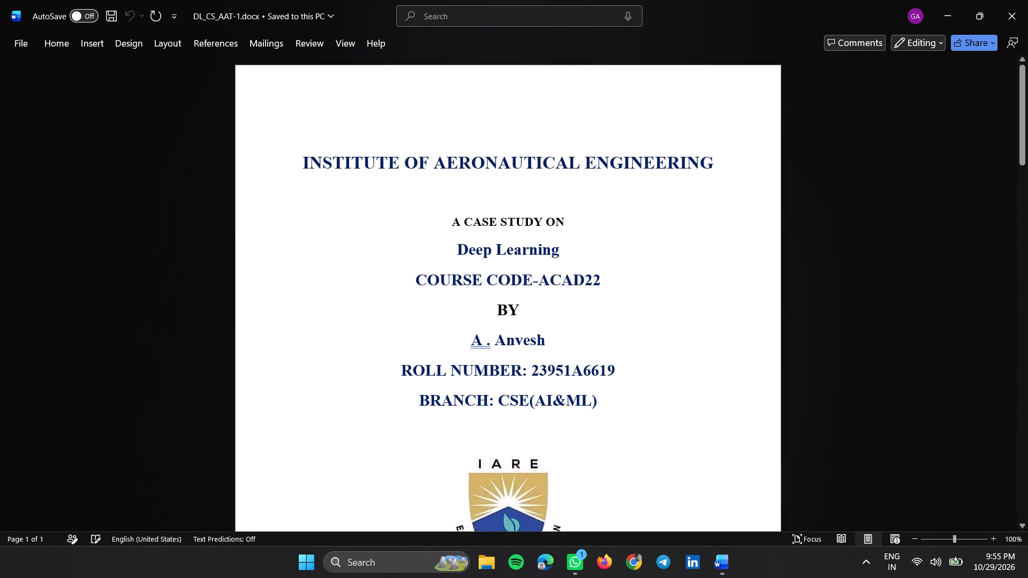
double_click(455, 156)
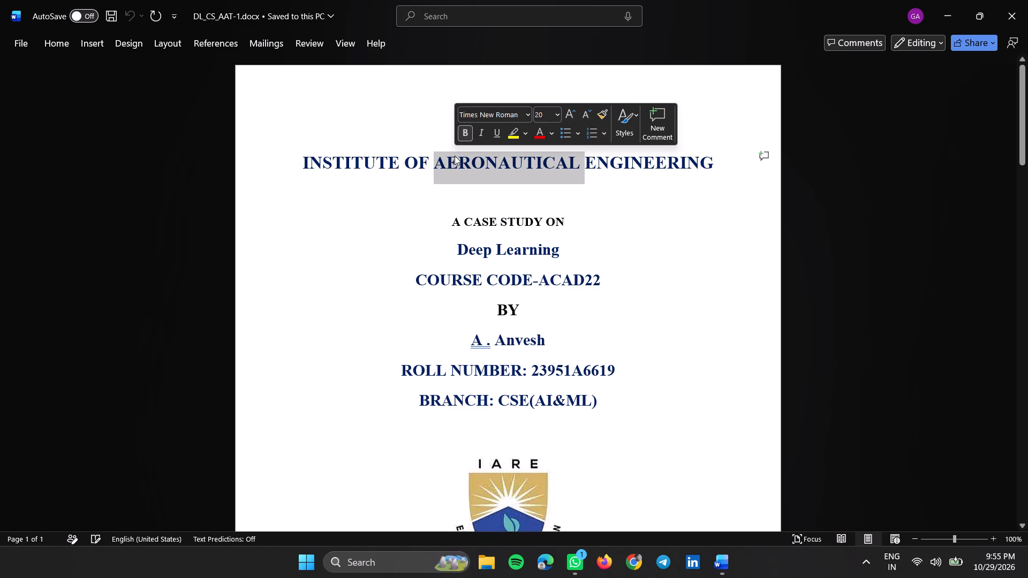
key(alt+Tab)
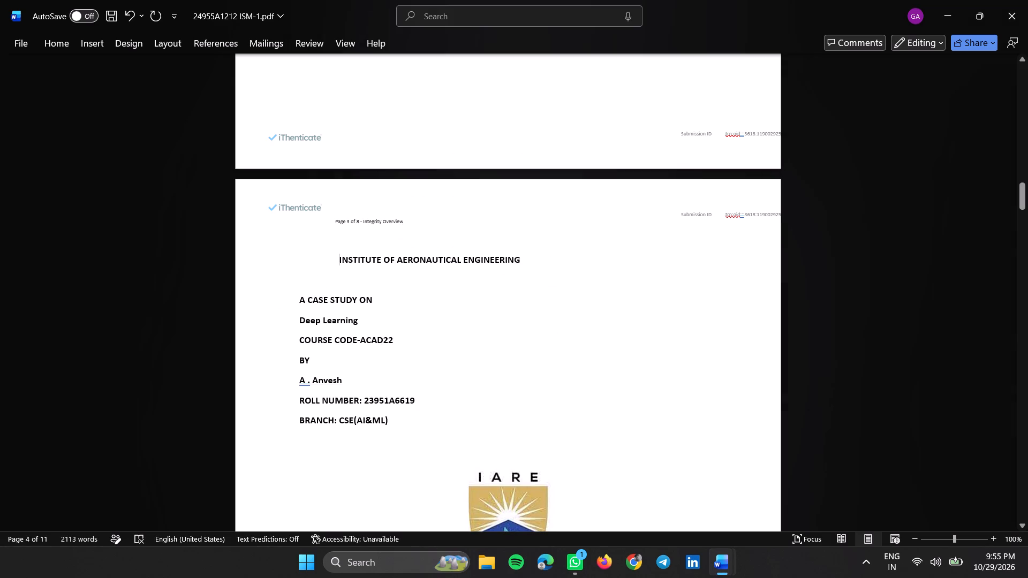
Set the "INSTITUTE OF AERONAUTICAL ENGINEERING" heading on the report's cover to Times New Roman, size 20.
drag(336, 264, 579, 265)
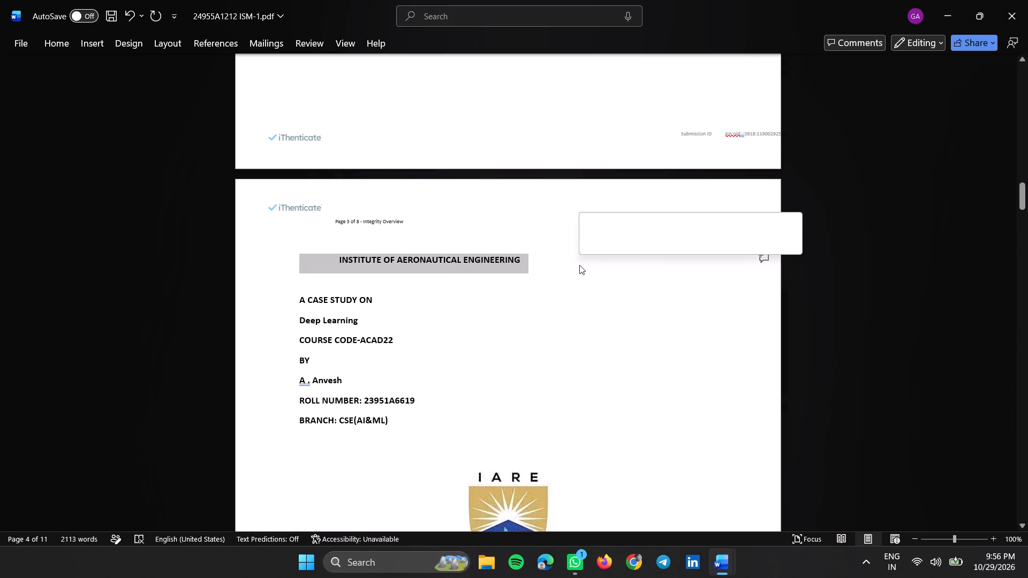
click(672, 226)
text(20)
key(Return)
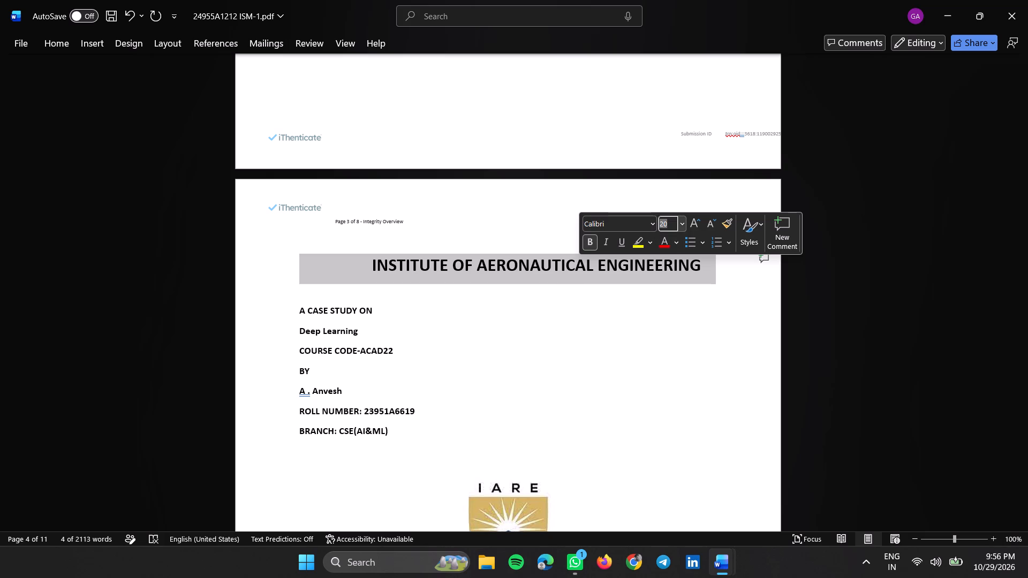
click(630, 224)
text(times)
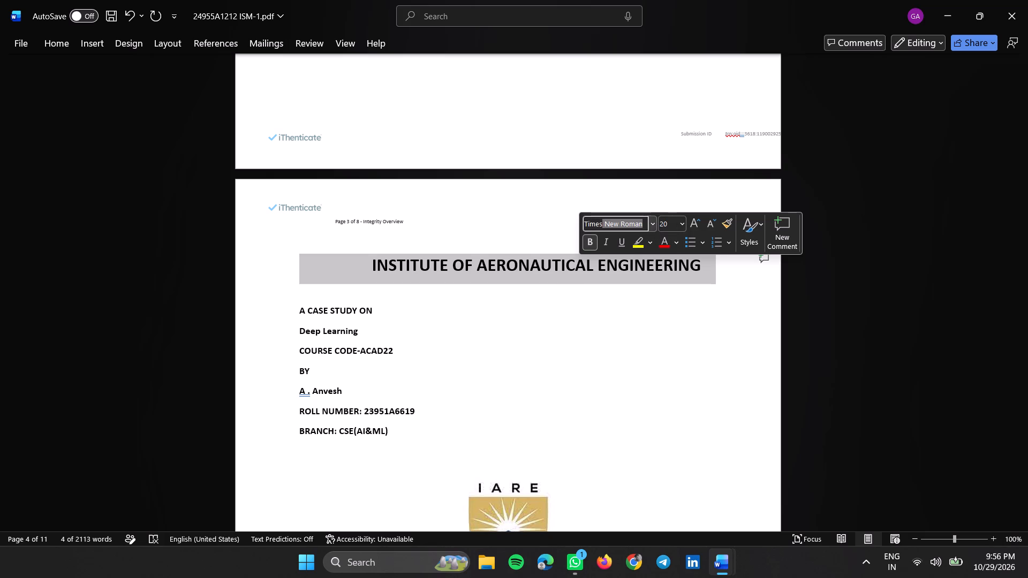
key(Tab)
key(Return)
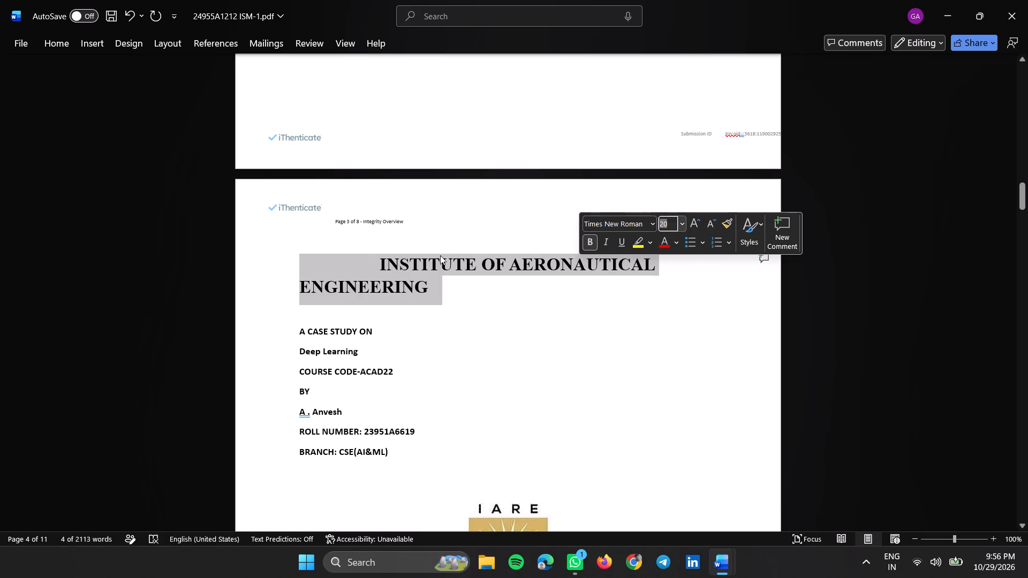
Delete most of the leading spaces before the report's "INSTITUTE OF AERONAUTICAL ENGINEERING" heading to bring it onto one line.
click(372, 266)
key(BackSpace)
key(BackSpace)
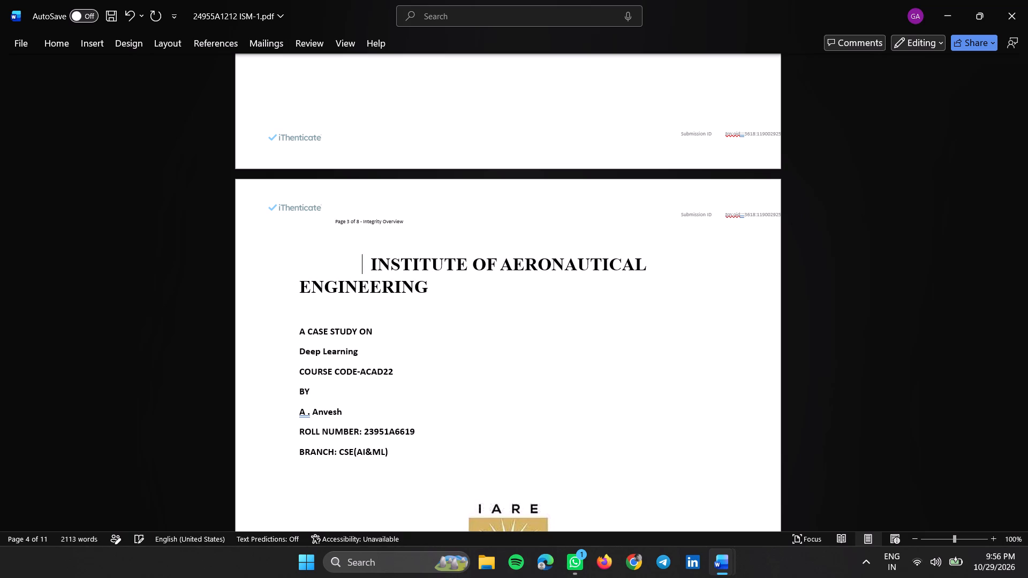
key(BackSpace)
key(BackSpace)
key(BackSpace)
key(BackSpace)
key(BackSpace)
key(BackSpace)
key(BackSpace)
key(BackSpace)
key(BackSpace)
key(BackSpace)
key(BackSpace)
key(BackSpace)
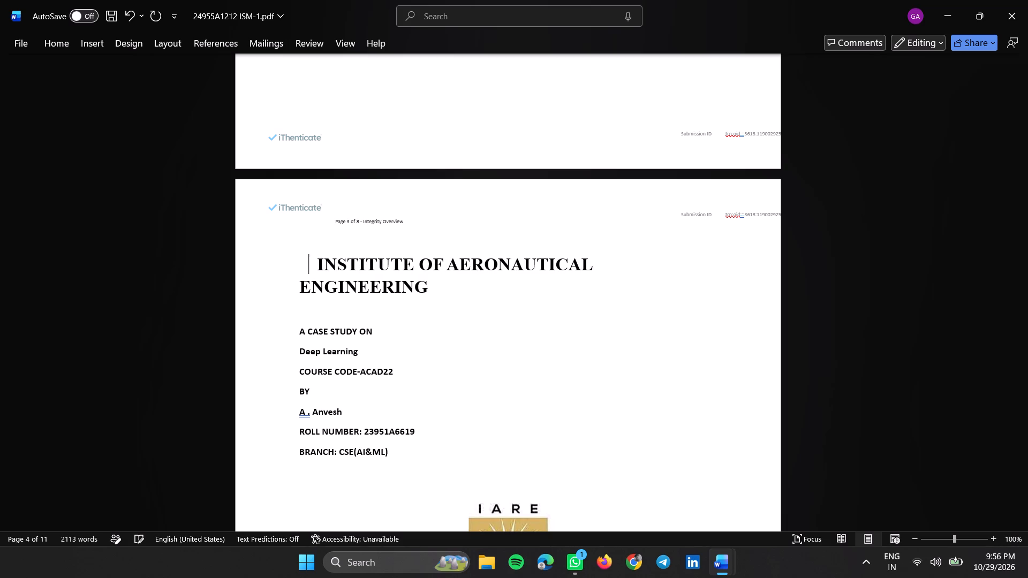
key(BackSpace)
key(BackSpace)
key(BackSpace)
Move the cover heading down the page by inserting three line breaks in front of it.
key(Return)
key(Return)
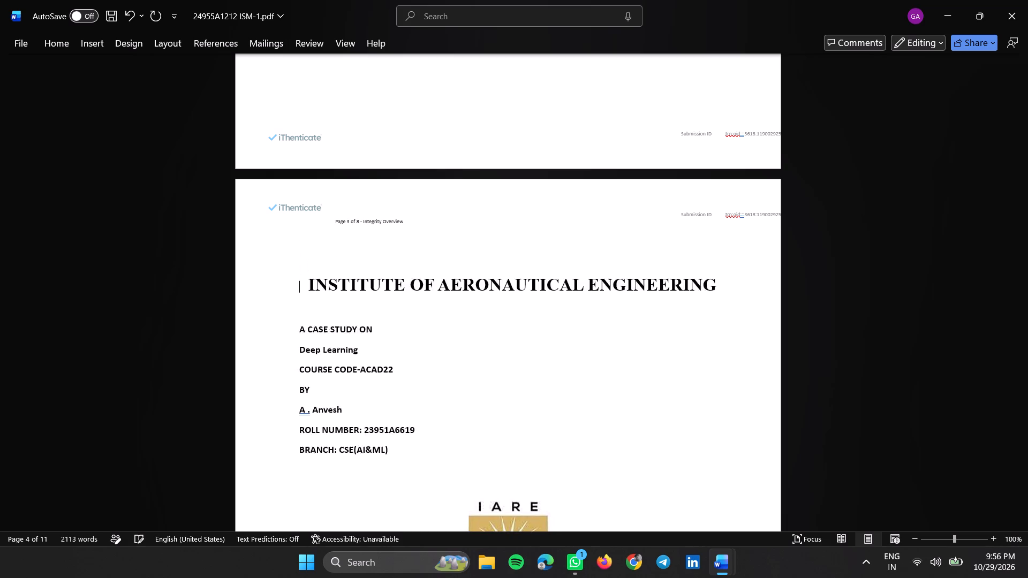
key(Return)
Check the "A CASE STUDY ON" formatting in DL_CS_AAT-1.docx and set the same line on the report's cover to size 14.
key(alt+Tab)
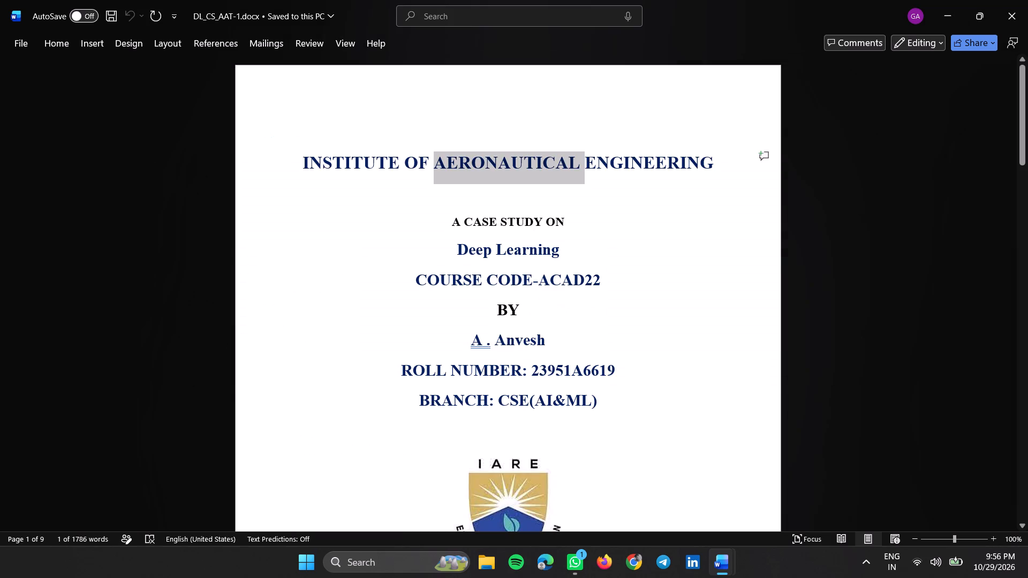
key(alt+Tab)
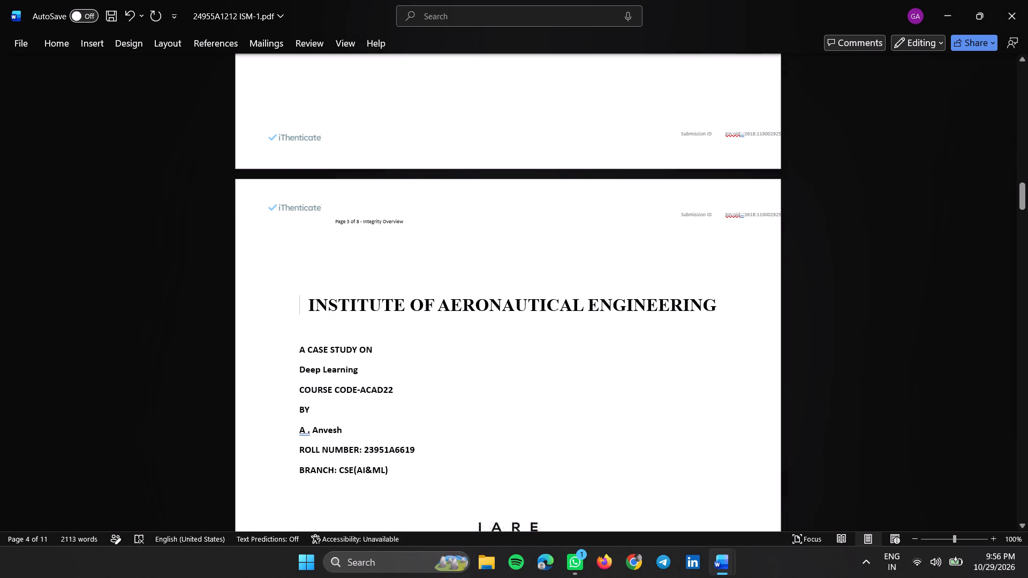
key(alt+Tab)
triple_click(469, 225)
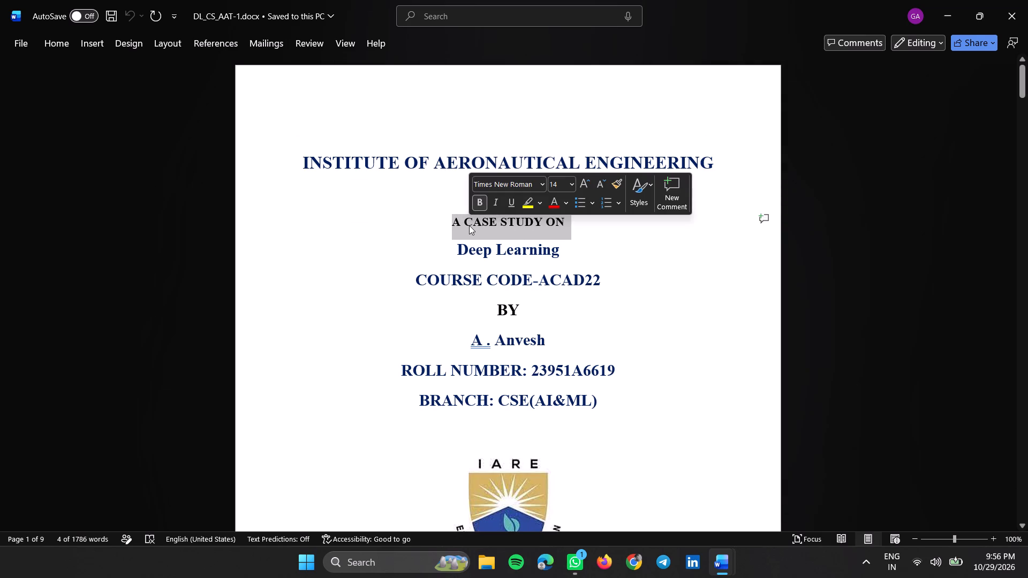
double_click(479, 249)
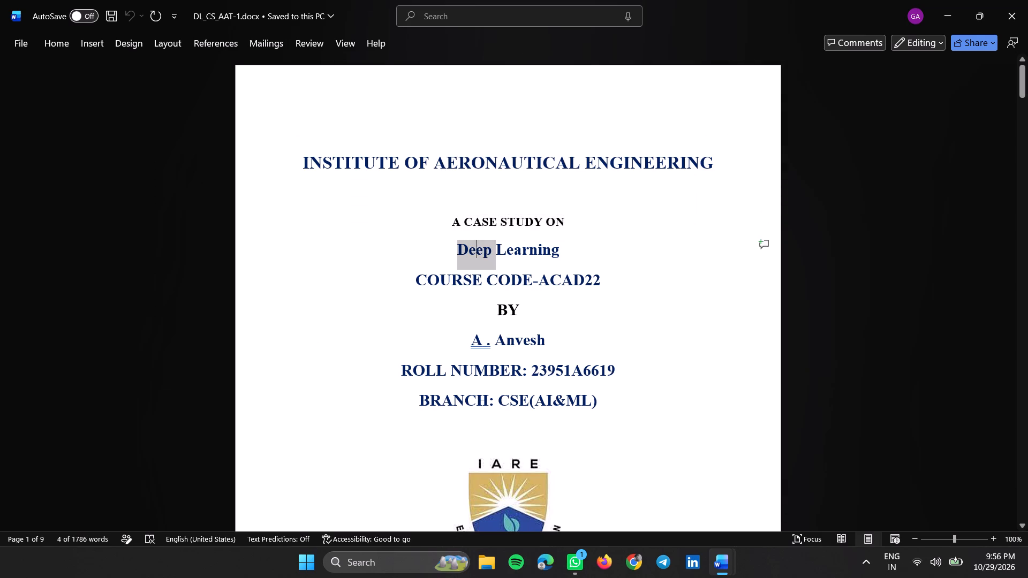
key(alt+Tab)
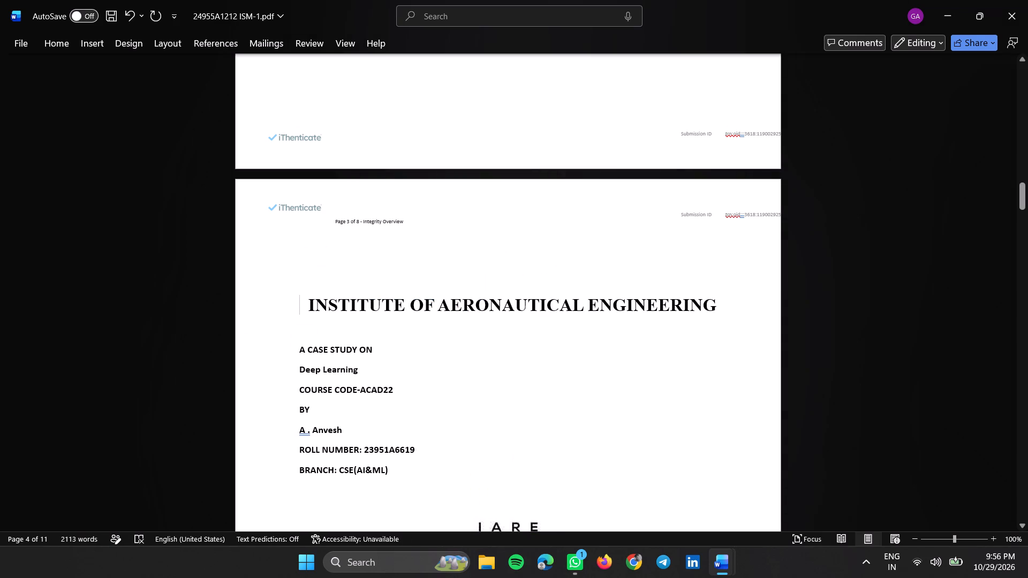
drag(297, 352, 396, 351)
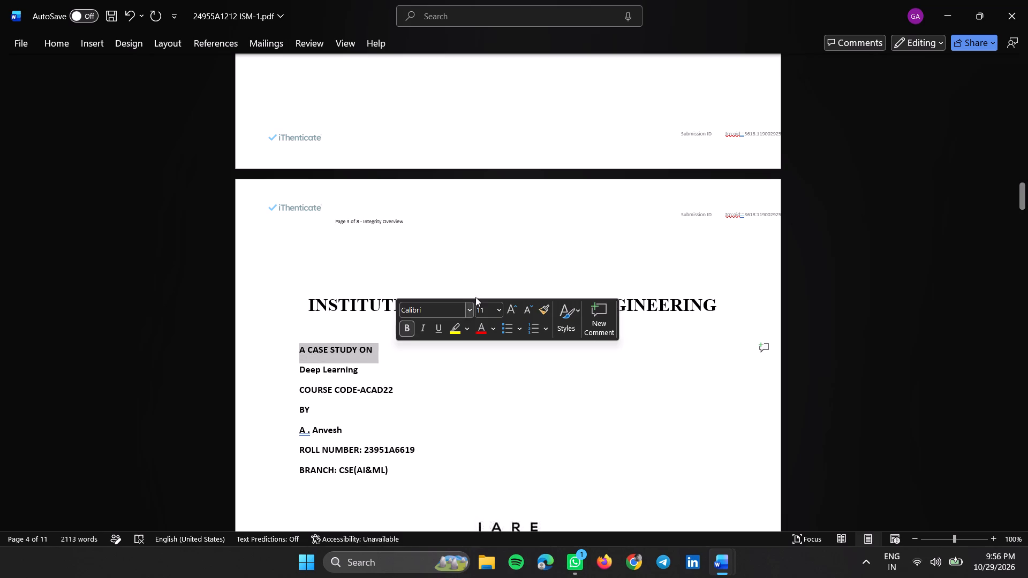
click(489, 307)
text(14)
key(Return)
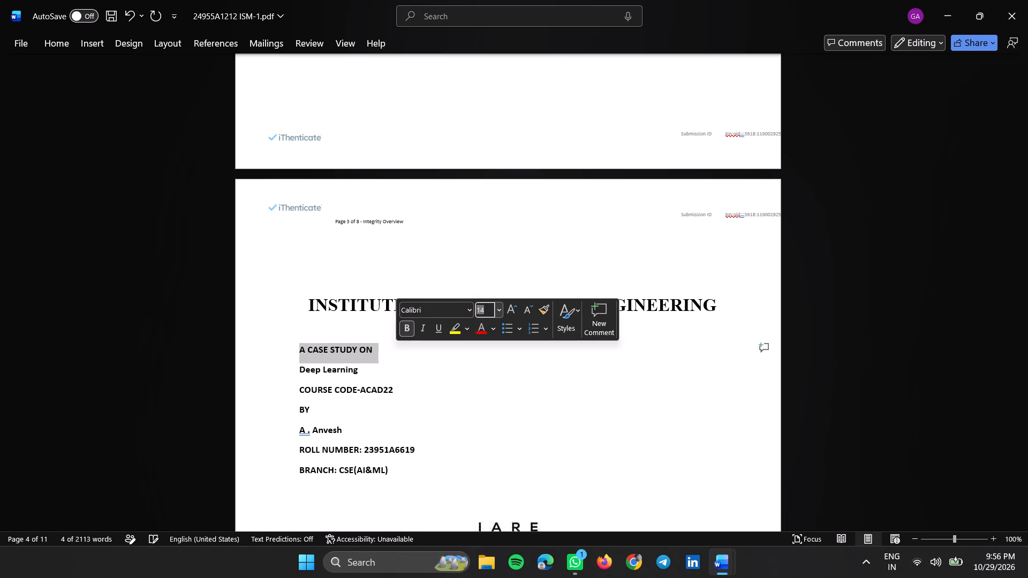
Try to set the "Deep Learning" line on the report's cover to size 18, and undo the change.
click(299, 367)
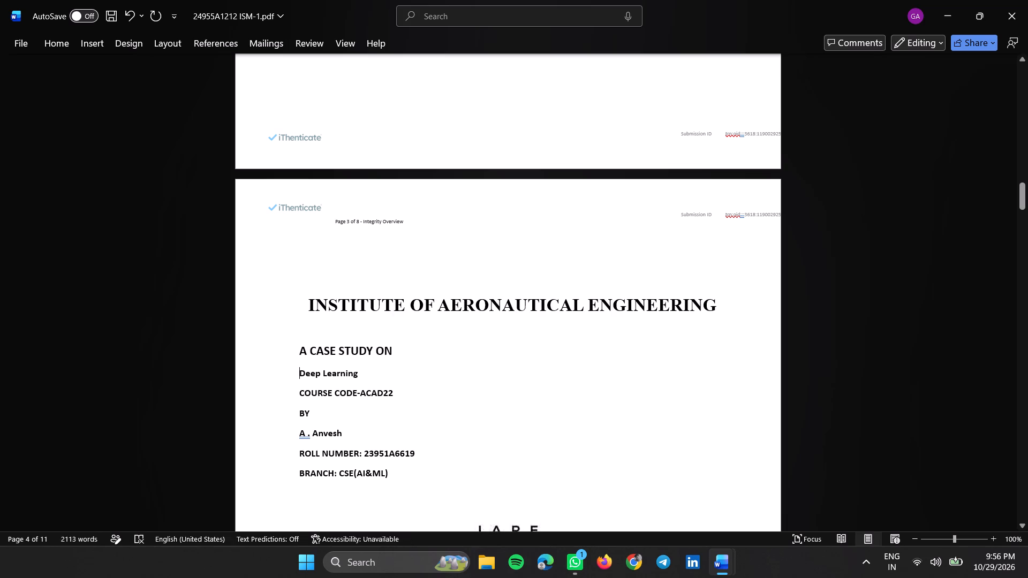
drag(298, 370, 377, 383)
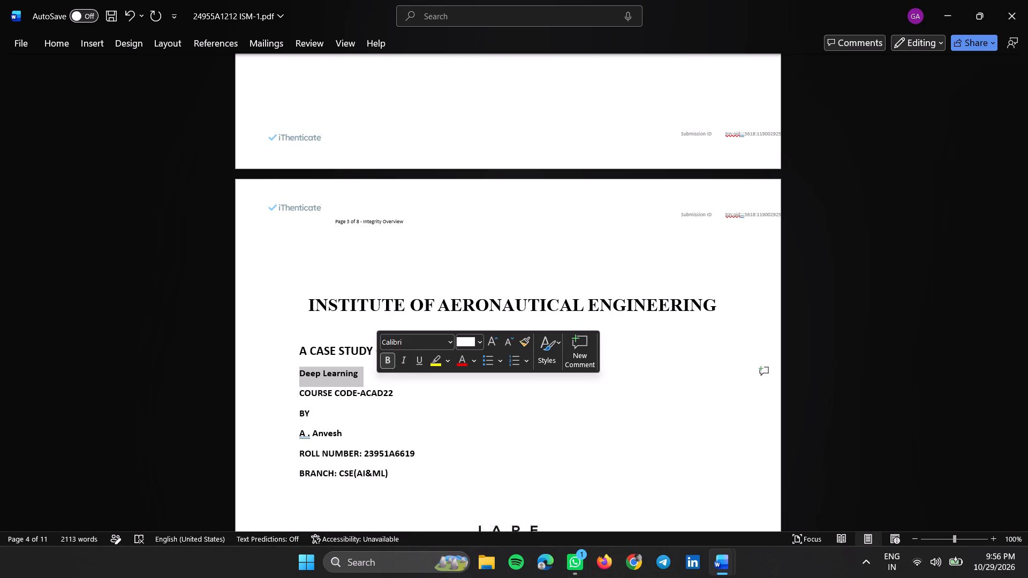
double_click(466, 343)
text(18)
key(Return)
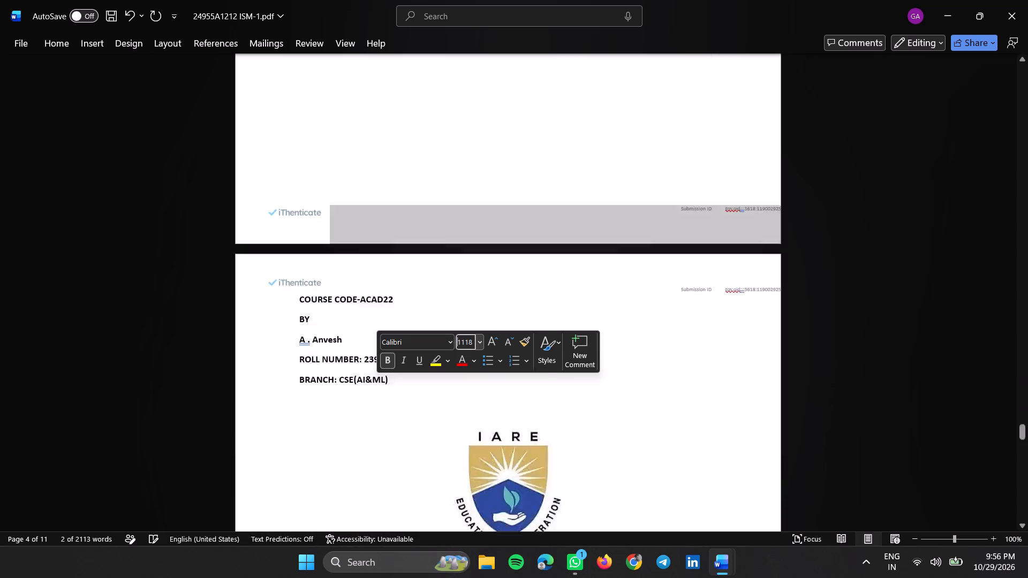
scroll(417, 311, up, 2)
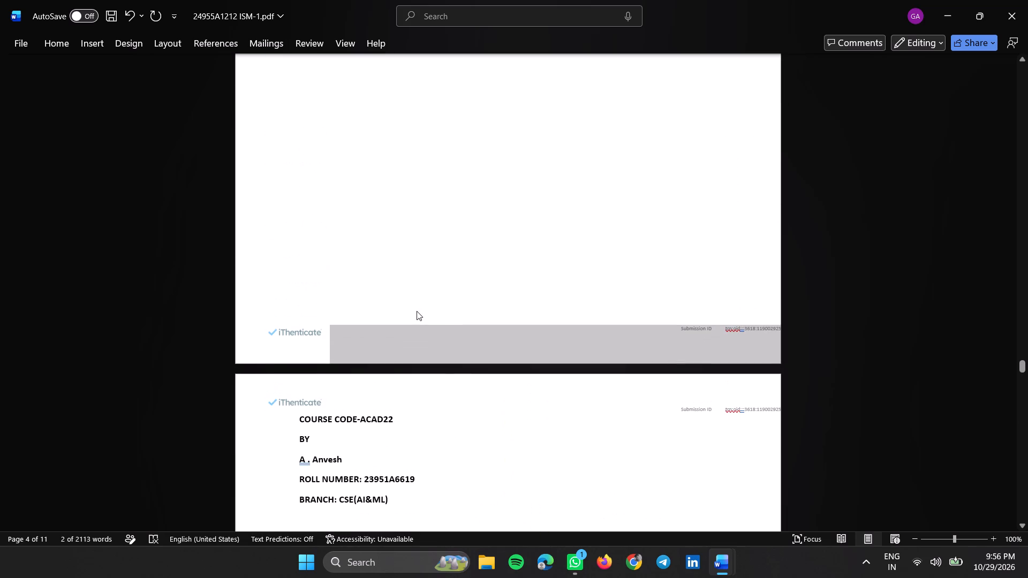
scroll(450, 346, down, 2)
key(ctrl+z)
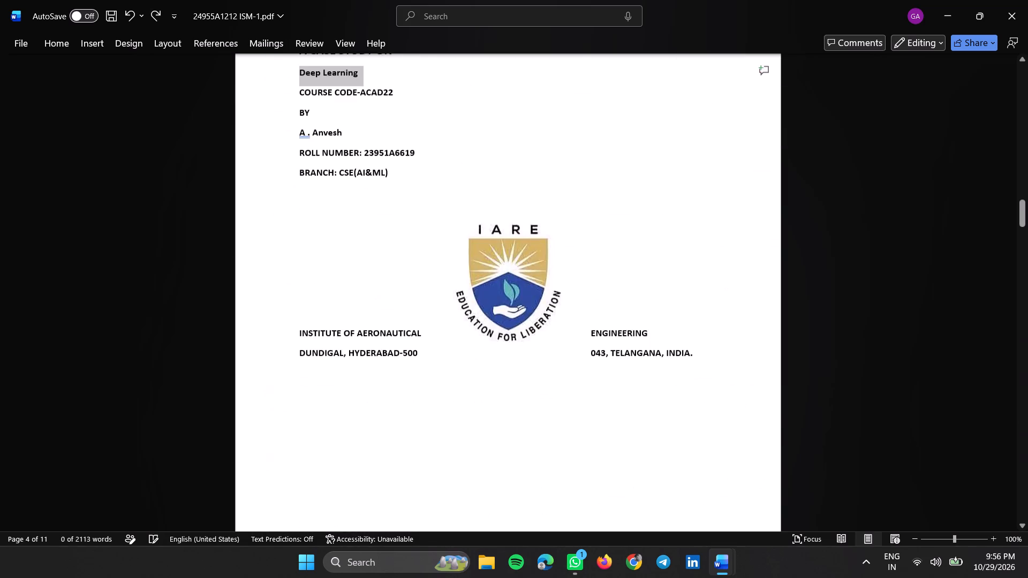
Set the "Deep Learning" line on the report's cover to size 18 and Times New Roman.
scroll(450, 346, up, 1)
right_click(347, 154)
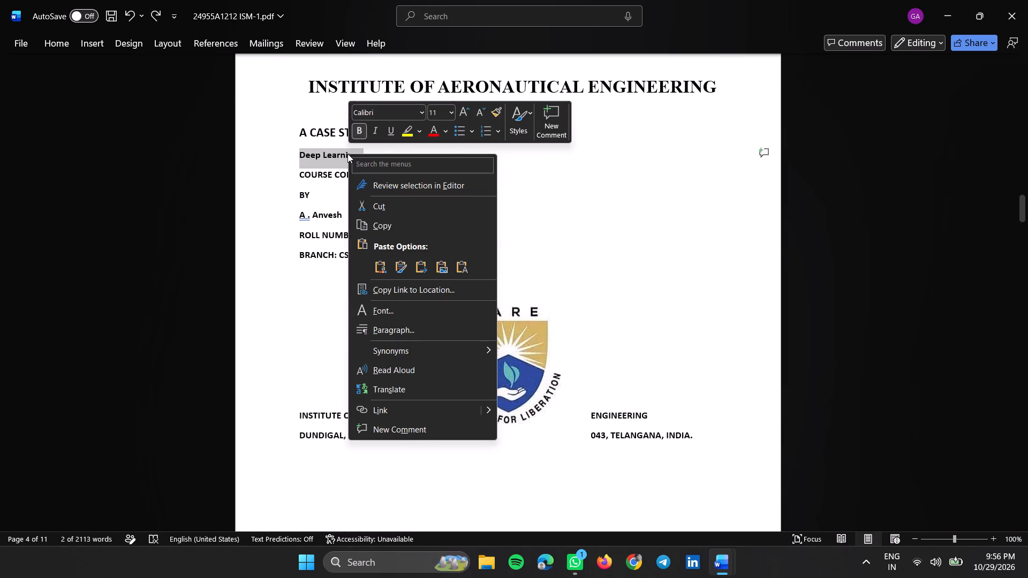
click(440, 114)
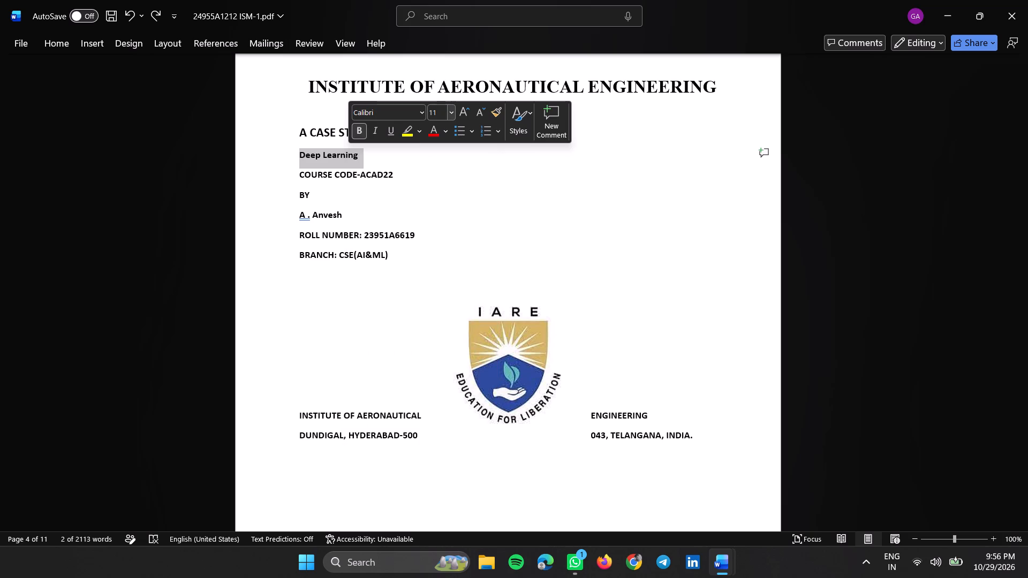
key(BackSpace)
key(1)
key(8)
key(Return)
click(400, 113)
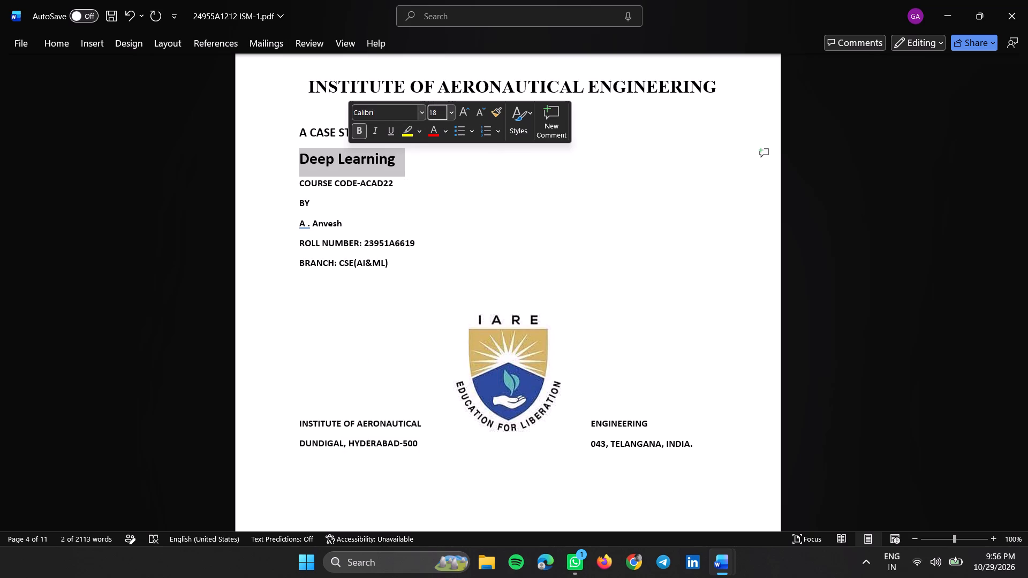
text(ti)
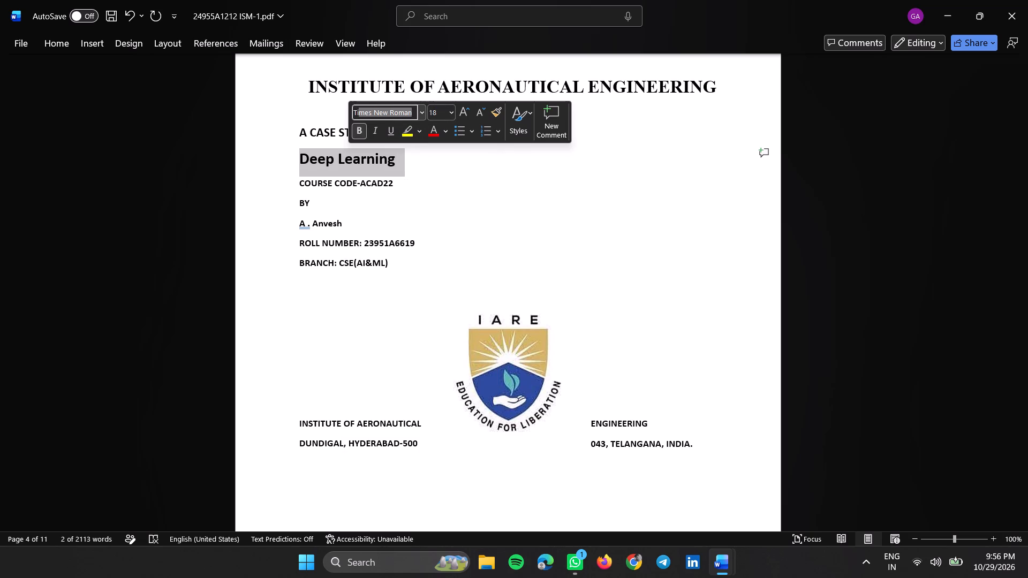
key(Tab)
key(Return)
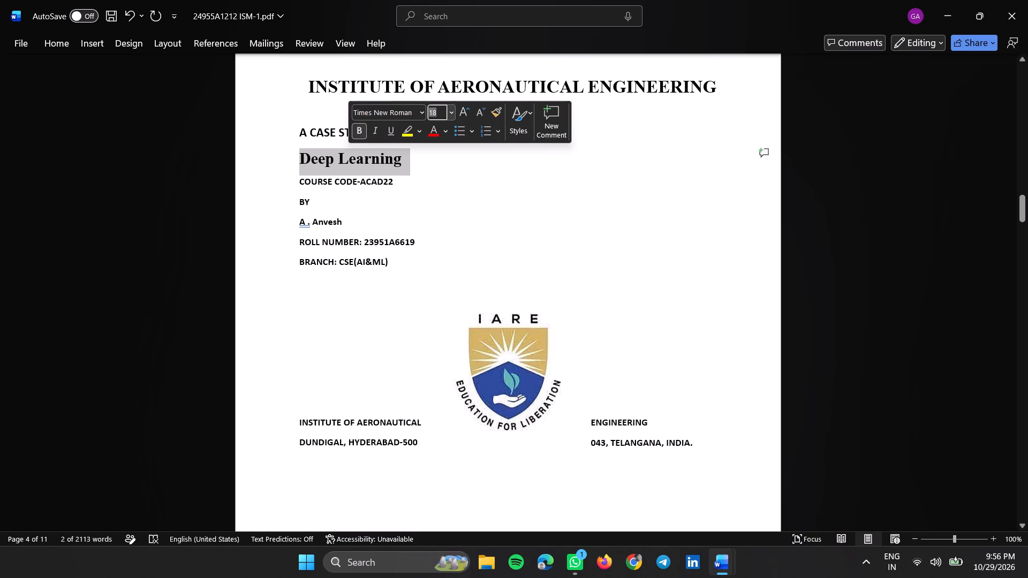
Change all the cover text, from the institute heading through the address lines below the logo, to Times New Roman.
click(306, 85)
drag(306, 85, 632, 491)
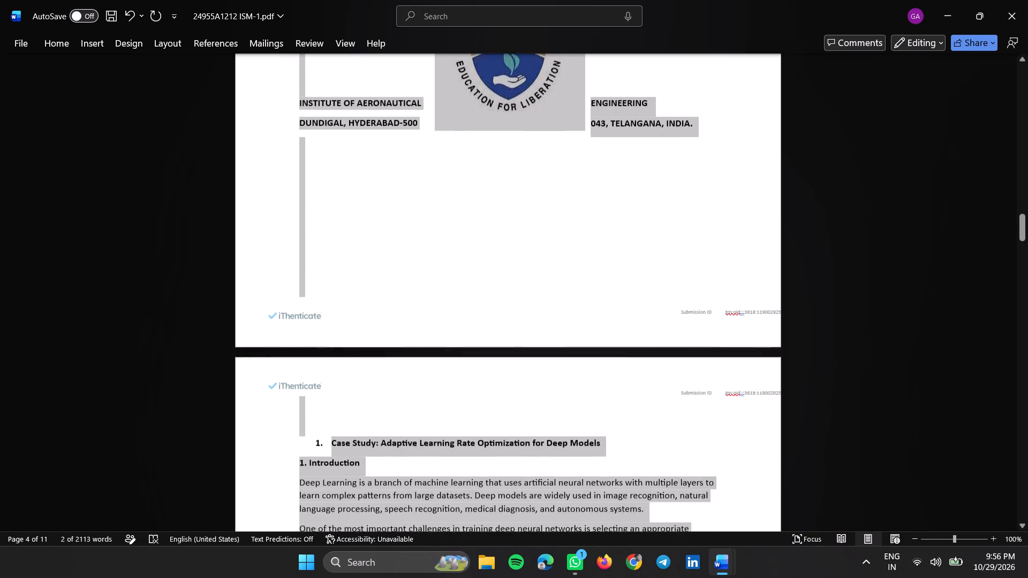
drag(632, 491, 691, 155)
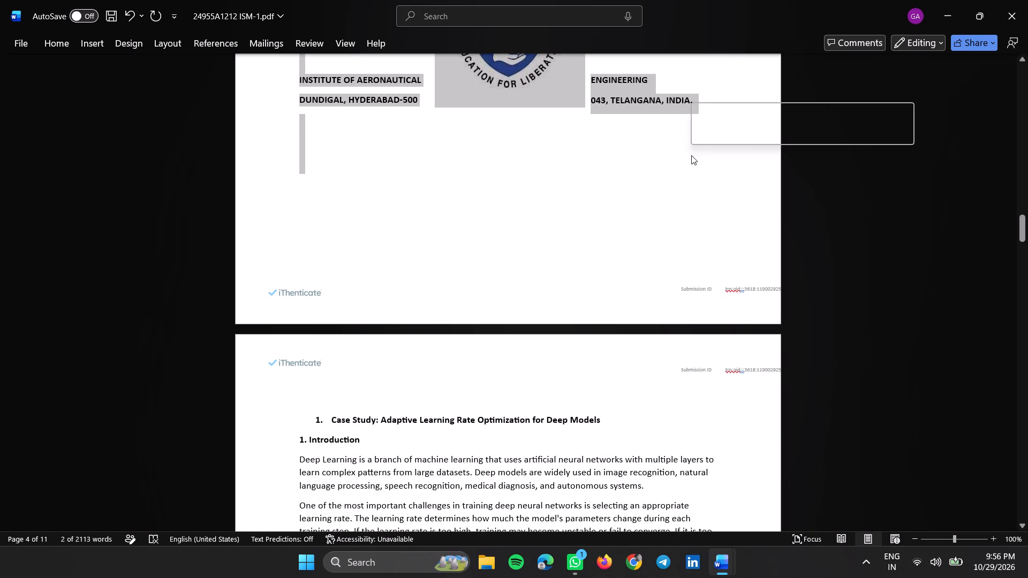
click(750, 109)
click(737, 113)
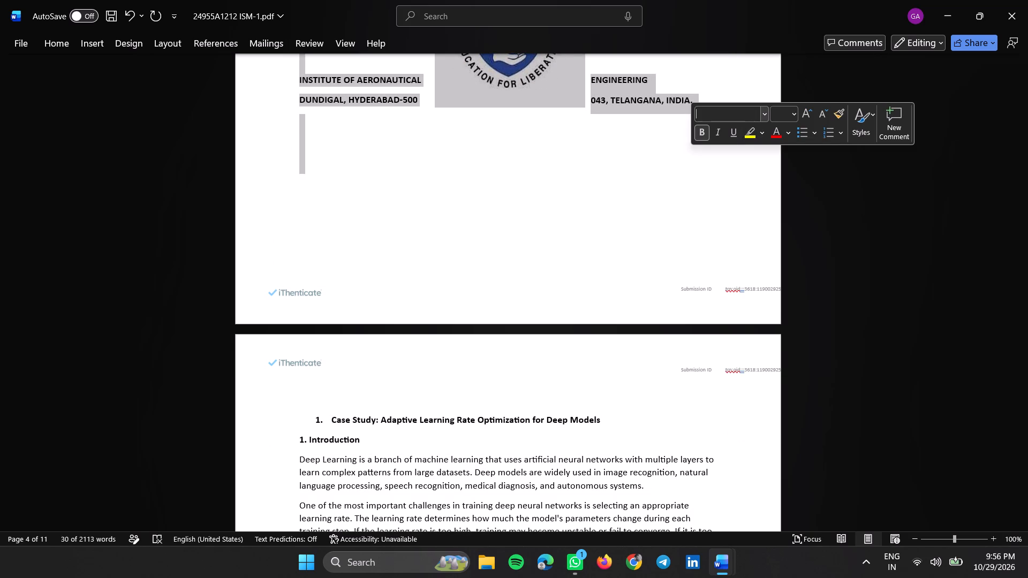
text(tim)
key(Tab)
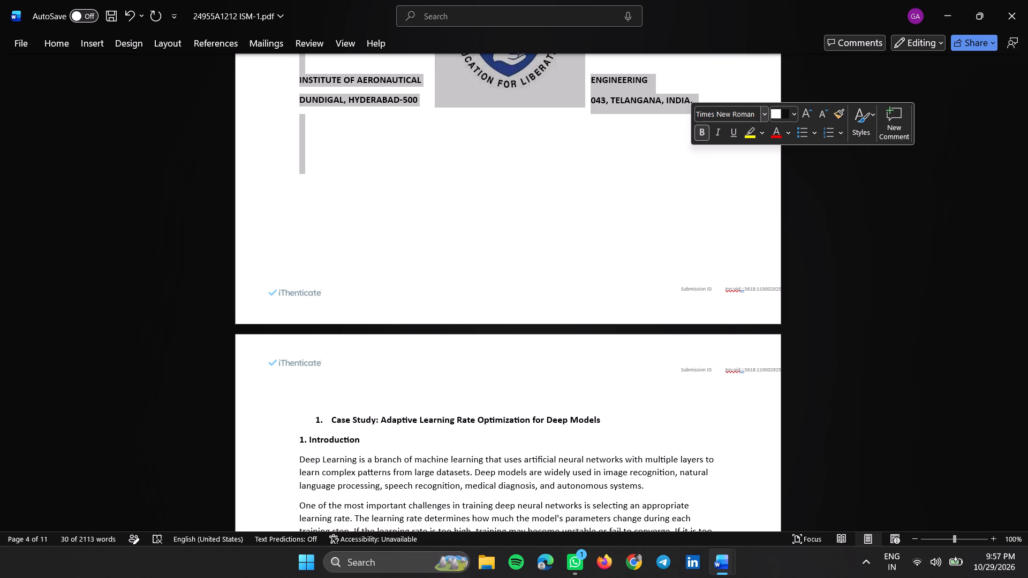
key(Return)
click(562, 158)
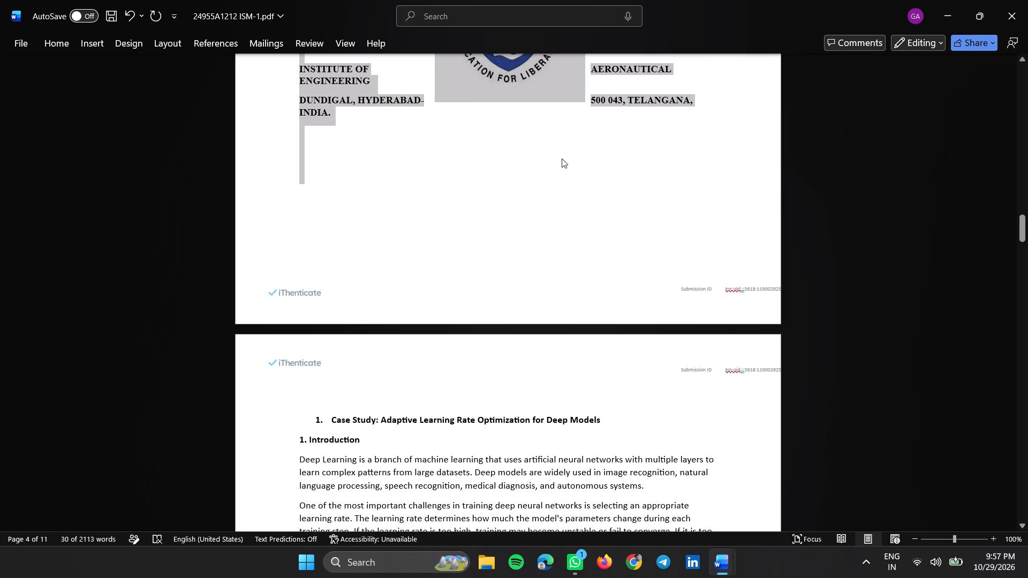
Check the course code line in DL_CS_AAT-1.docx and set "COURSE CODE-ACAD22" on the report's cover to size 18.
scroll(562, 158, up, 3)
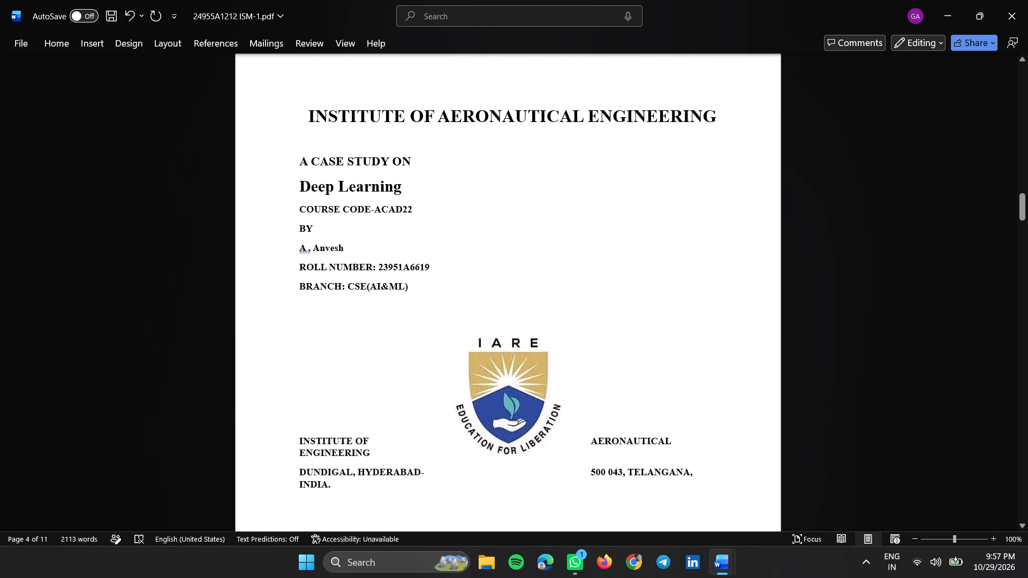
key(alt+Tab)
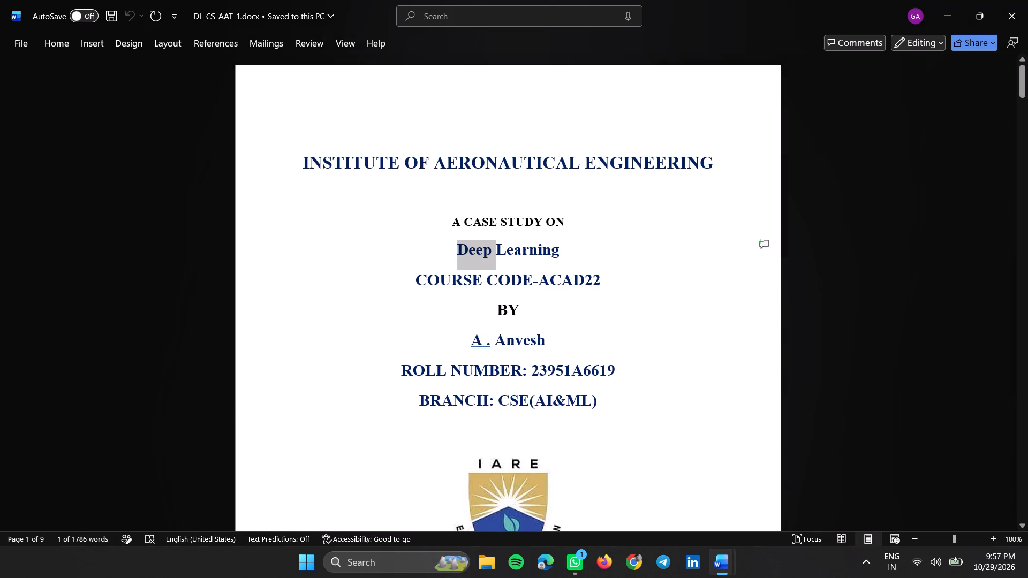
double_click(452, 278)
key(alt+Tab)
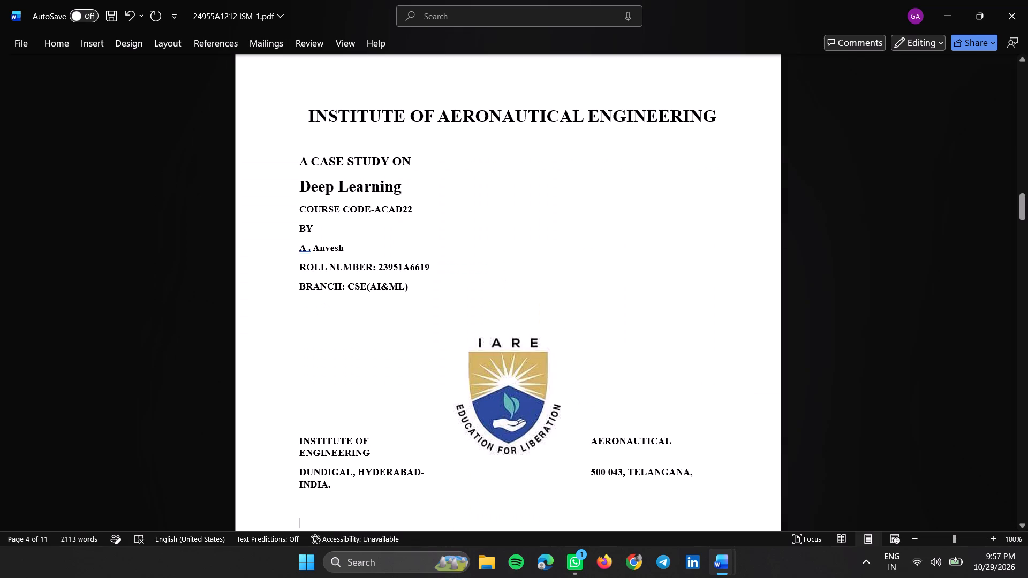
drag(301, 210, 435, 206)
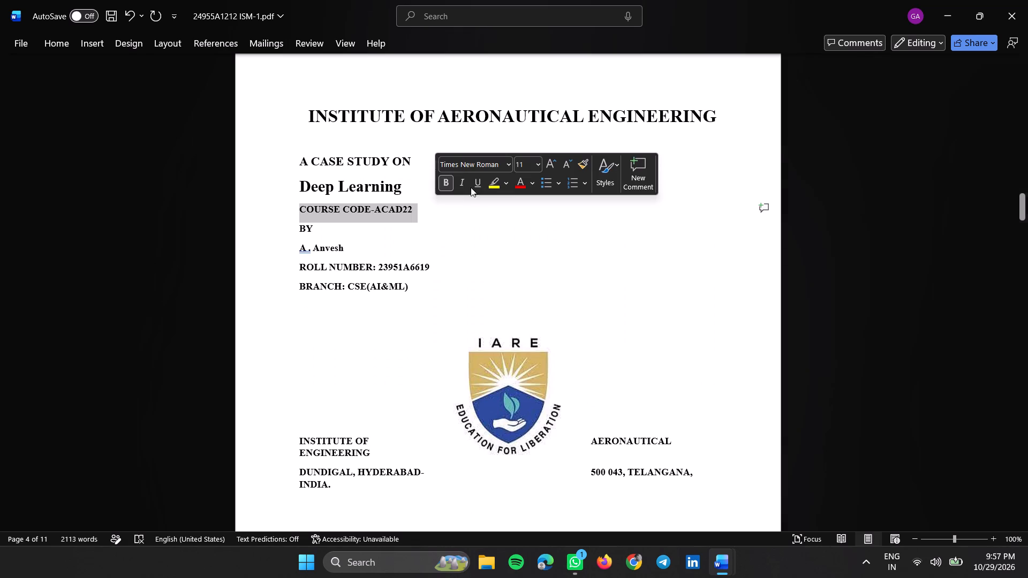
click(529, 166)
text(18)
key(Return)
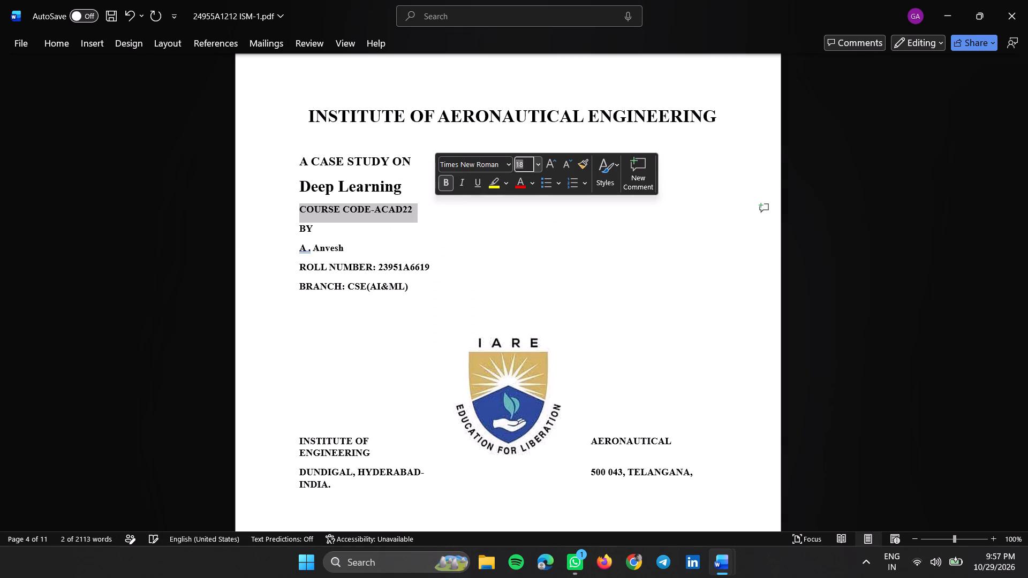
Check the lines from "BY" down in DL_CS_AAT-1.docx and set the report's "BY", author name, roll number and branch lines to size 18.
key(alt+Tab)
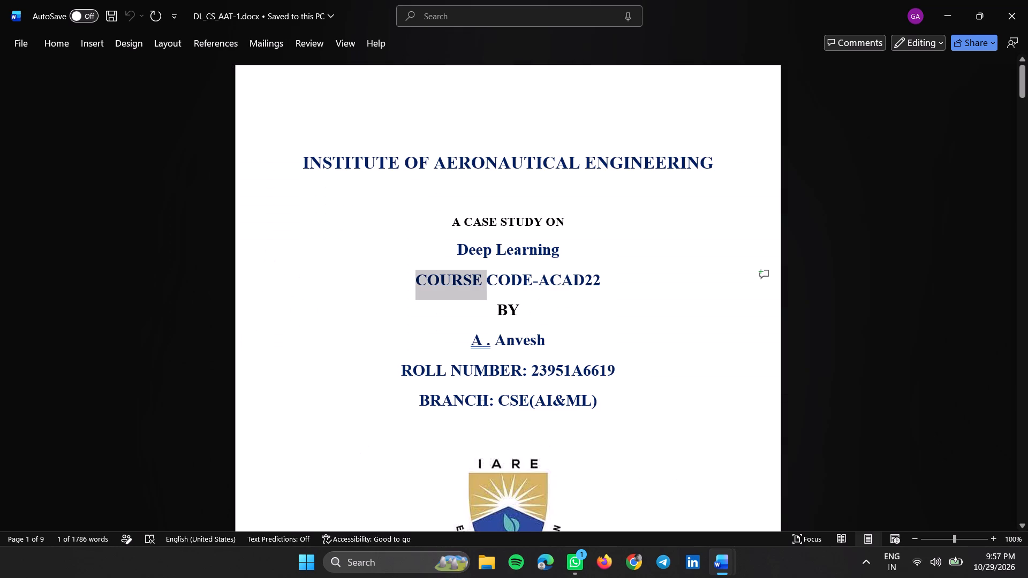
double_click(519, 309)
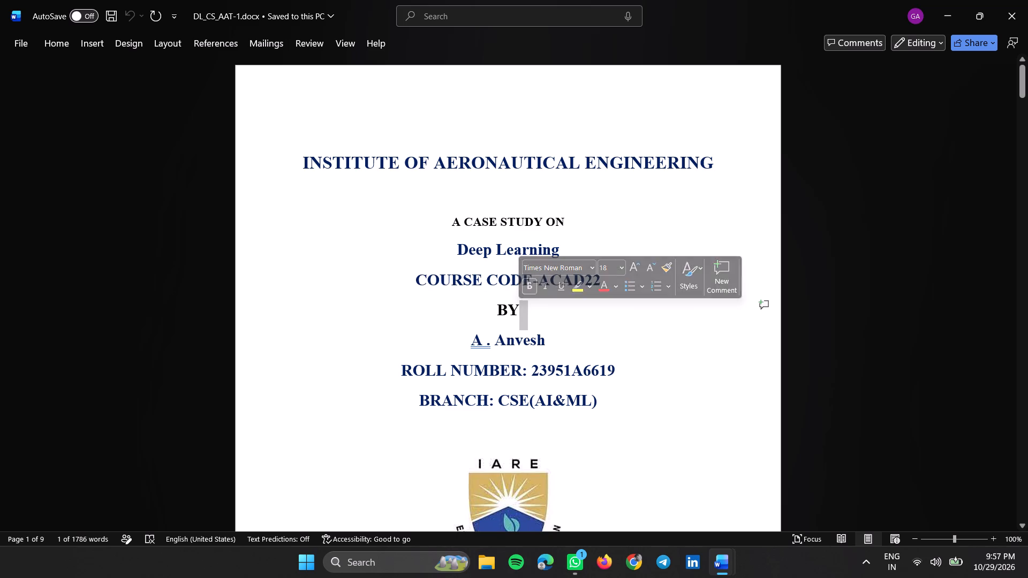
double_click(515, 337)
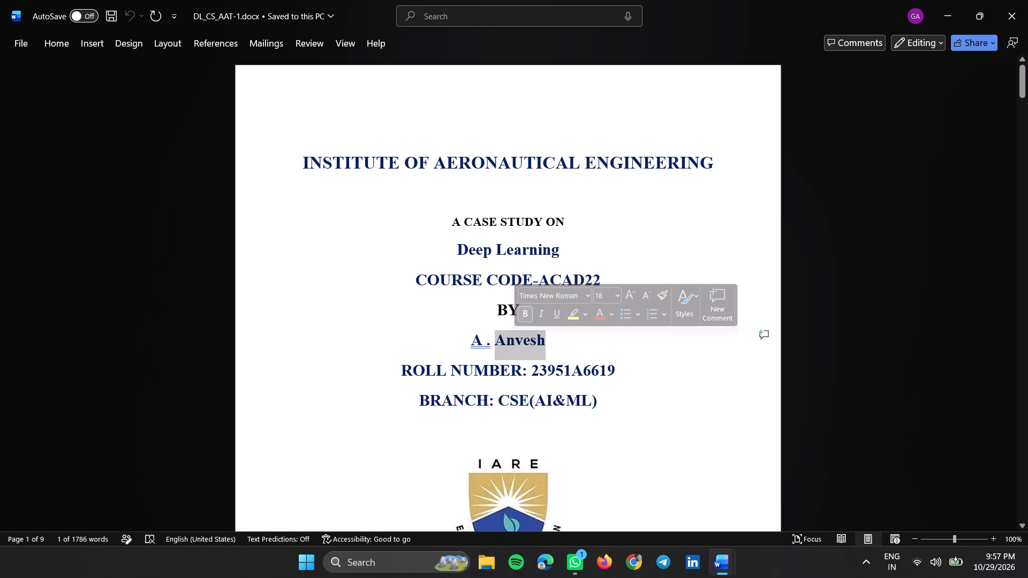
double_click(489, 366)
double_click(477, 383)
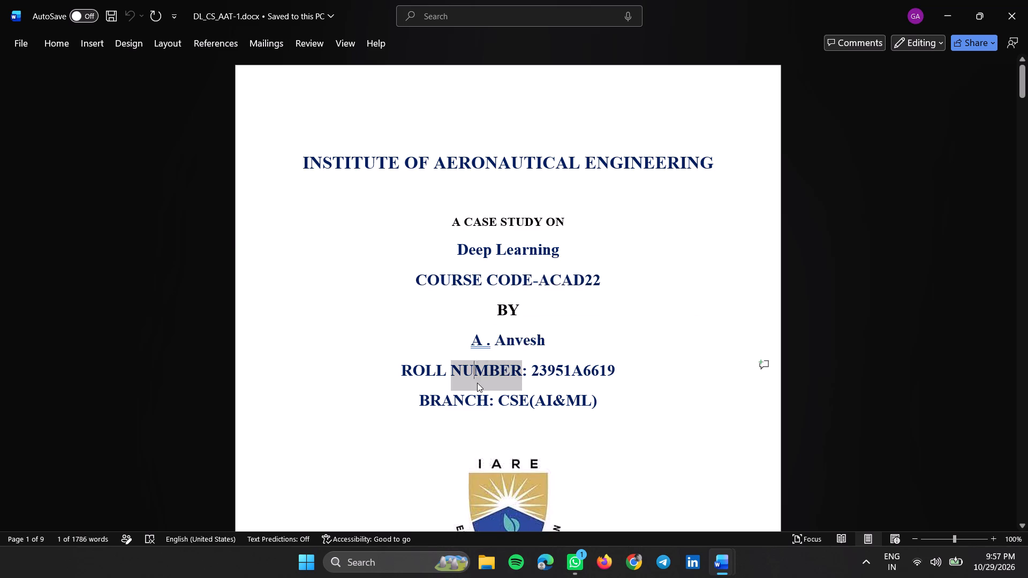
click(477, 383)
key(alt+Tab)
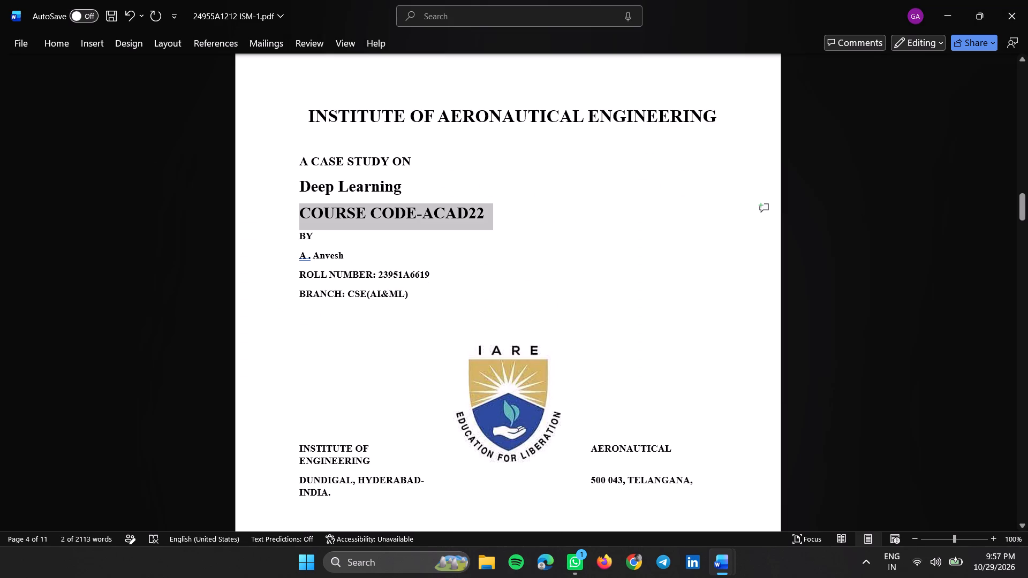
drag(297, 235, 421, 294)
click(508, 255)
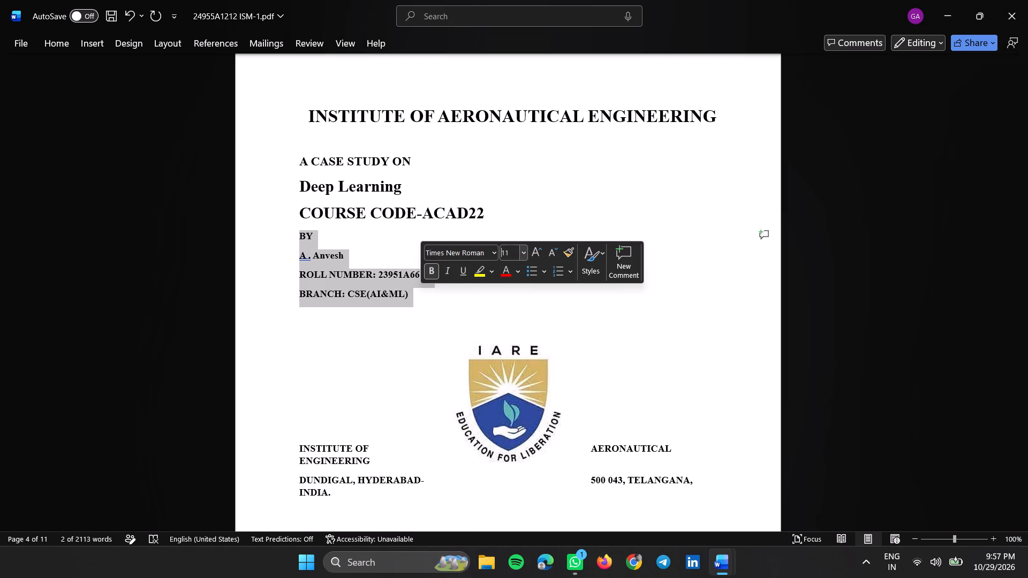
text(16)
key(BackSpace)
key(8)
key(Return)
click(334, 219)
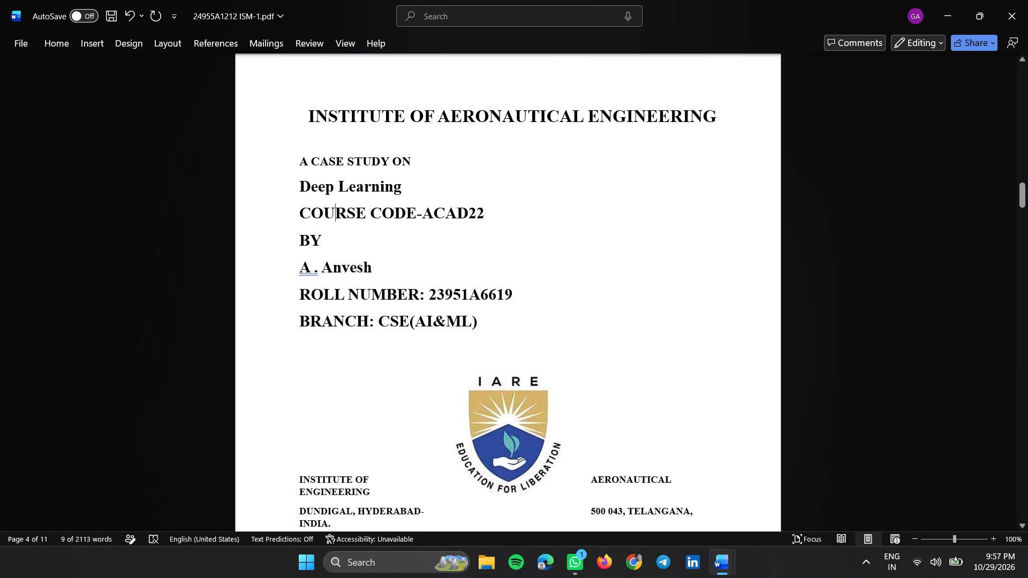
Centre the report's cover lines from the "INSTITUTE OF AERONAUTICAL ENGINEERING" heading through the branch line.
drag(480, 326, 319, 117)
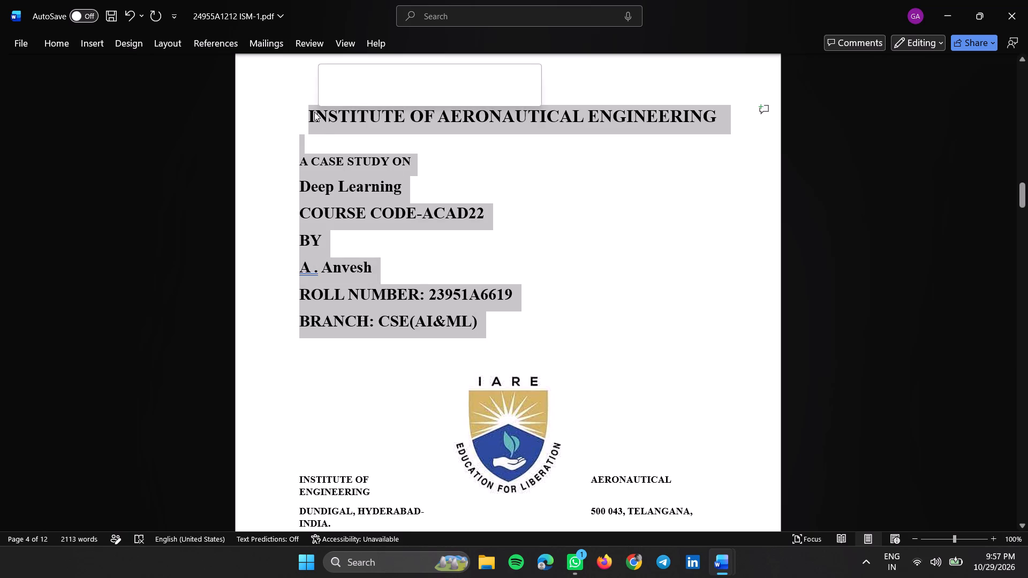
click(46, 34)
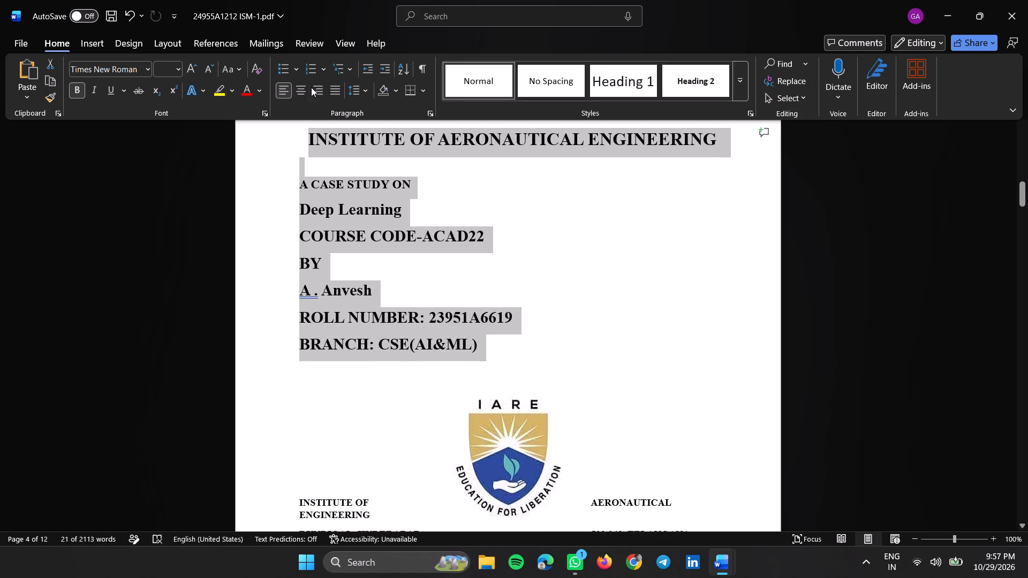
click(296, 90)
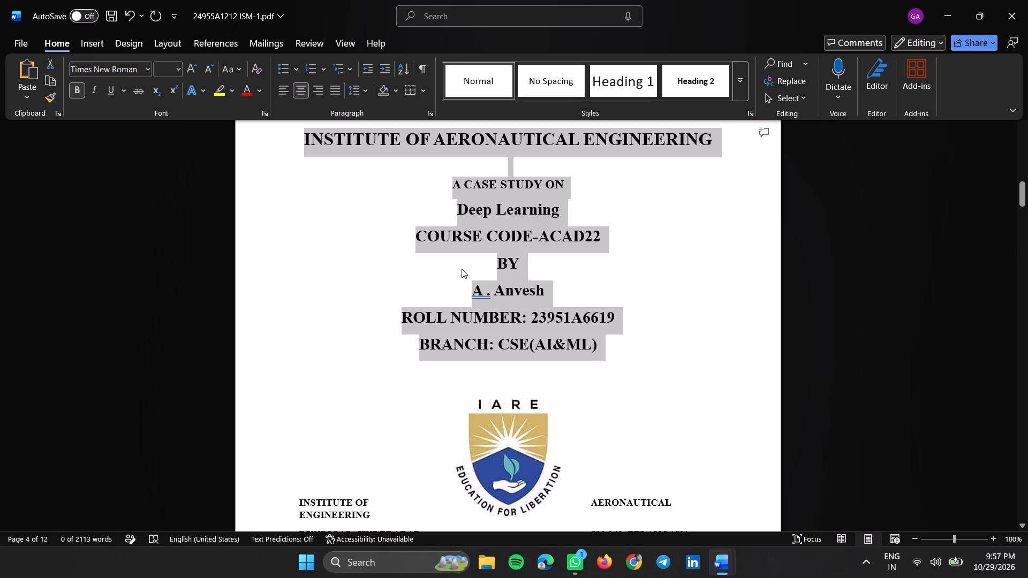
click(462, 269)
Insert line breaks before the institute name and address lines so they sit below the IARE logo.
scroll(462, 269, down, 2)
click(583, 227)
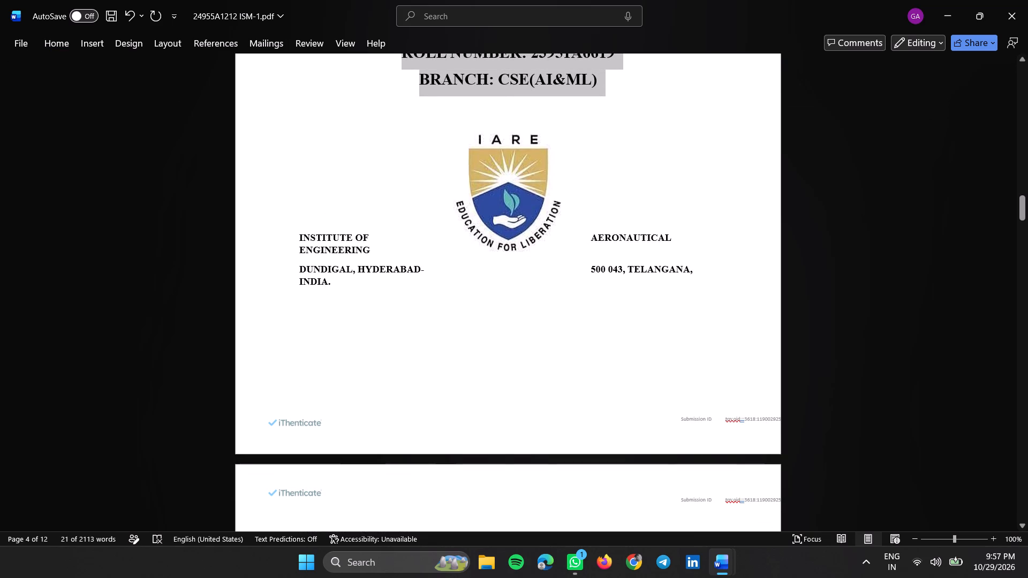
key(Return)
key(Return)
key(Return)
key(Return)
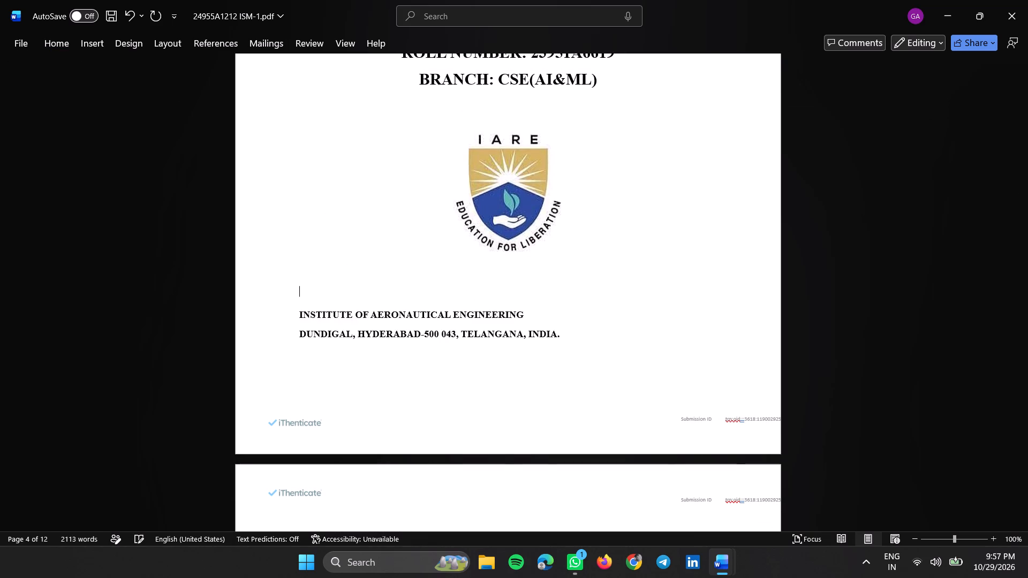
key(Return)
key(Return)
key(BackSpace)
key(BackSpace)
Indent the "INSTITUTE OF AERONAUTICAL ENGINEERING" line with leading spaces so it sits roughly centred beneath the IARE logo.
key(Down)
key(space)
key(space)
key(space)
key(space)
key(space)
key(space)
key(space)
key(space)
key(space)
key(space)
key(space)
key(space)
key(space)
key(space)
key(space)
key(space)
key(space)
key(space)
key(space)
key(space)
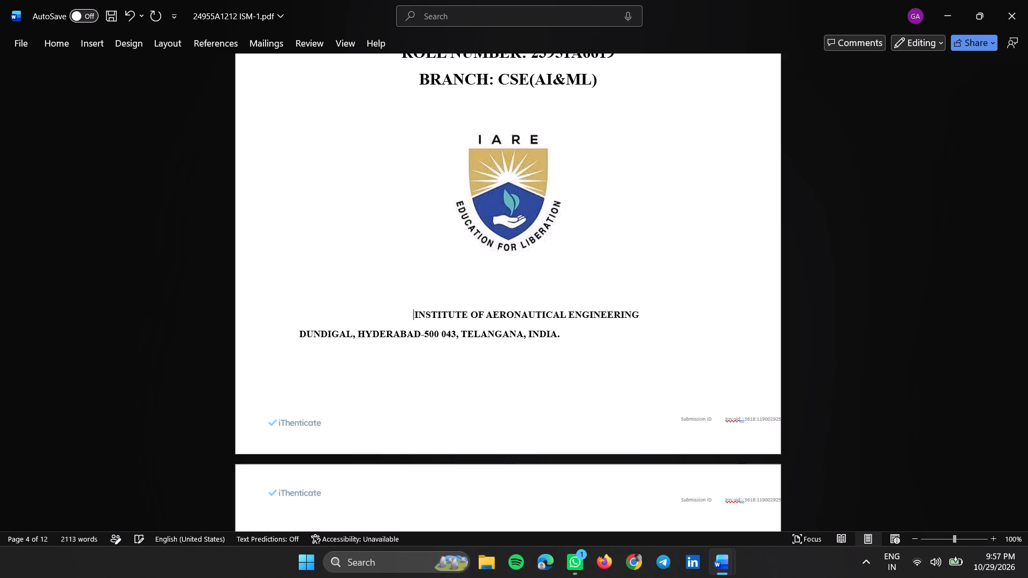
key(BackSpace)
key(BackSpace)
key(BackSpace)
key(BackSpace)
key(BackSpace)
key(BackSpace)
key(BackSpace)
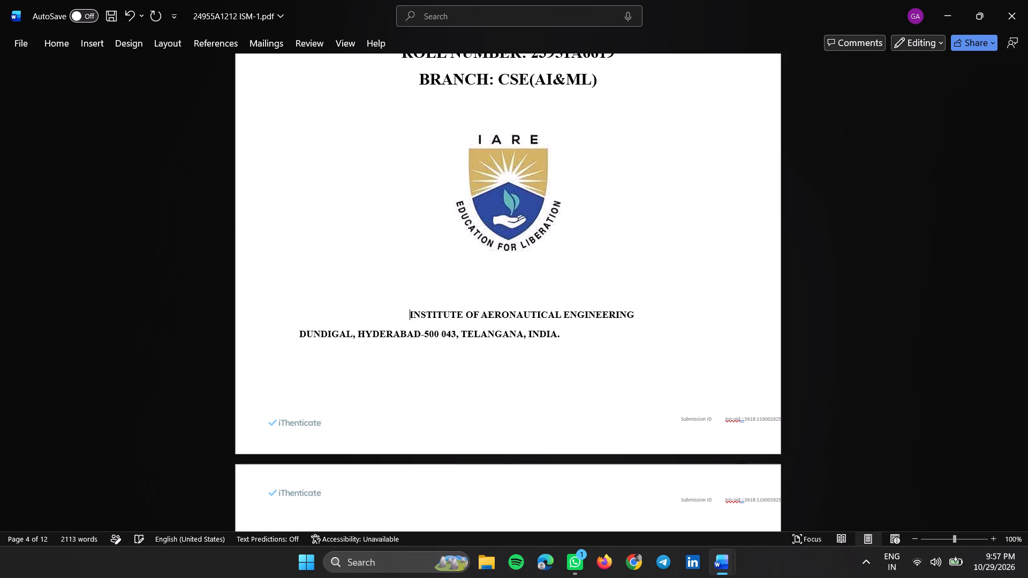
key(BackSpace)
key(BackSpace)
key(BackSpace)
key(BackSpace)
key(BackSpace)
key(BackSpace)
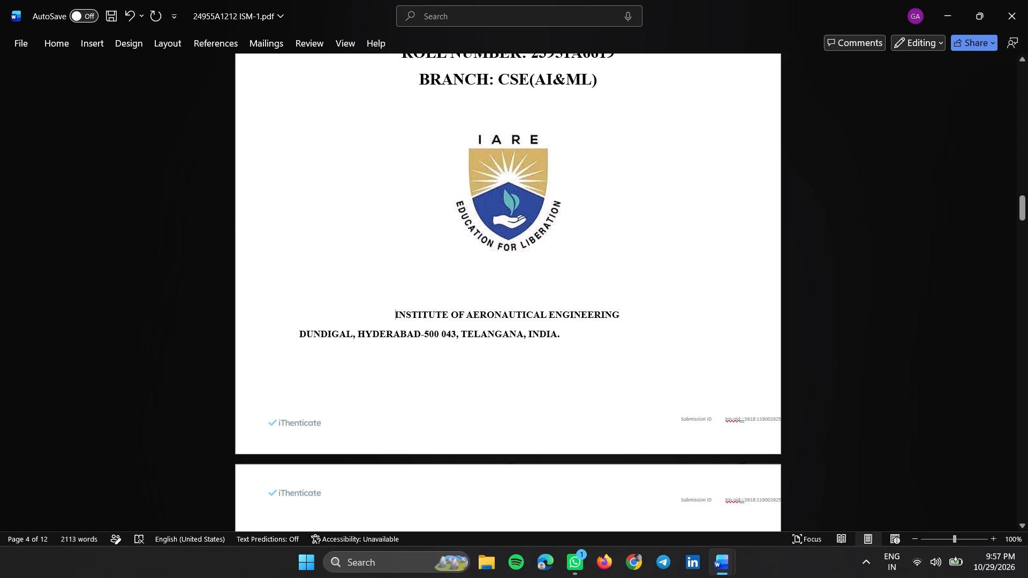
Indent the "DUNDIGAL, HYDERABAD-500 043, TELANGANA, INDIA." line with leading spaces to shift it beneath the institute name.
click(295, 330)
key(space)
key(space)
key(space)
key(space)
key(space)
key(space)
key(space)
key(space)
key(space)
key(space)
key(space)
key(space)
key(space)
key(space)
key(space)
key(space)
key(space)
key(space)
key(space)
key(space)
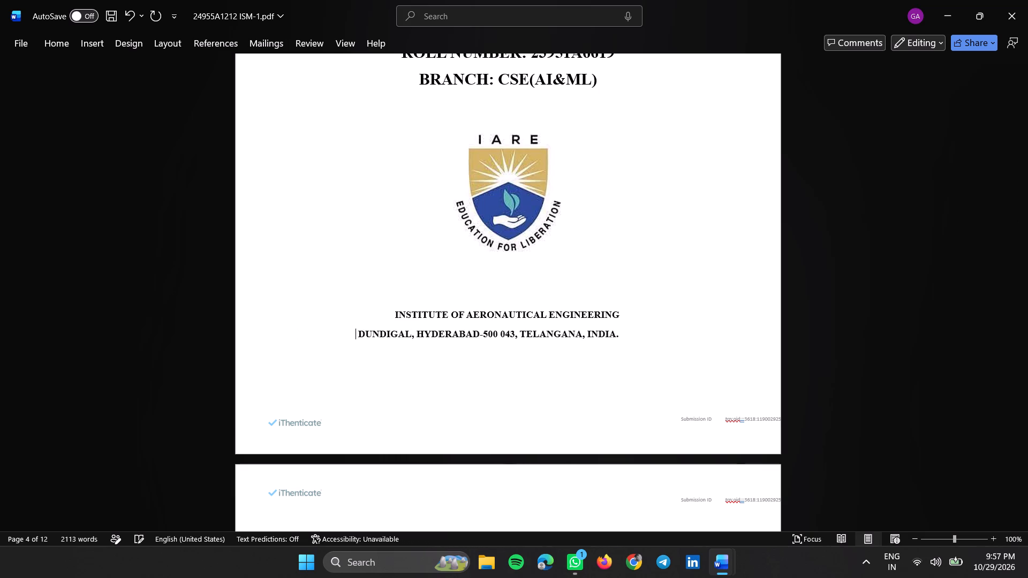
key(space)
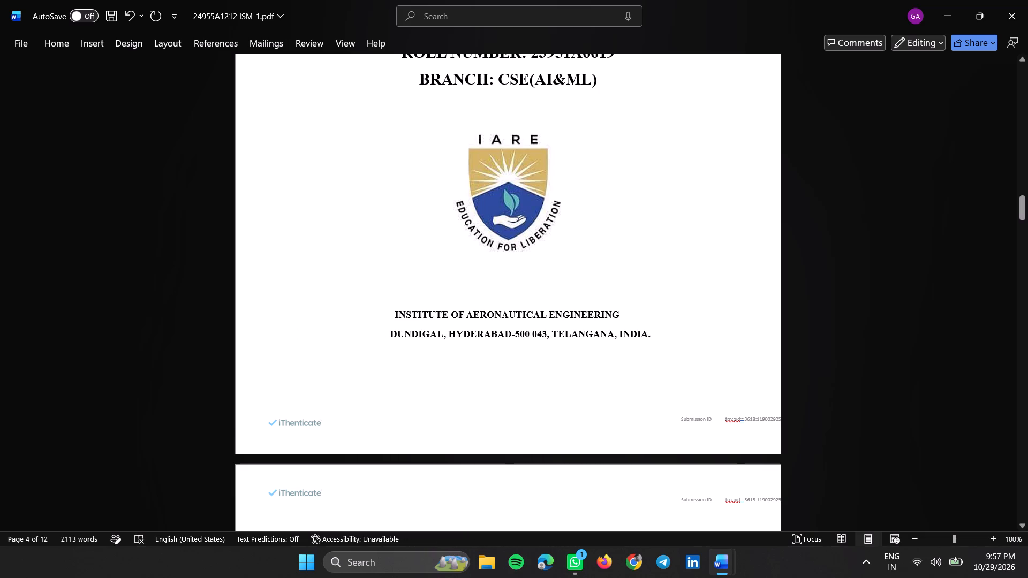
Set the institute name and address lines below the IARE logo to font size 18.
drag(688, 334, 467, 311)
click(467, 311)
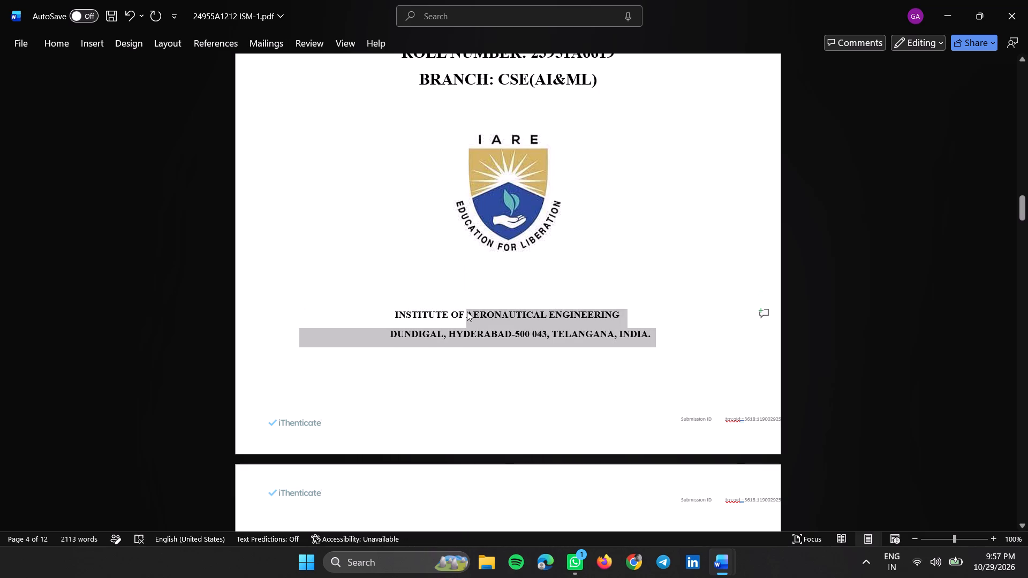
click(390, 315)
drag(390, 315, 672, 347)
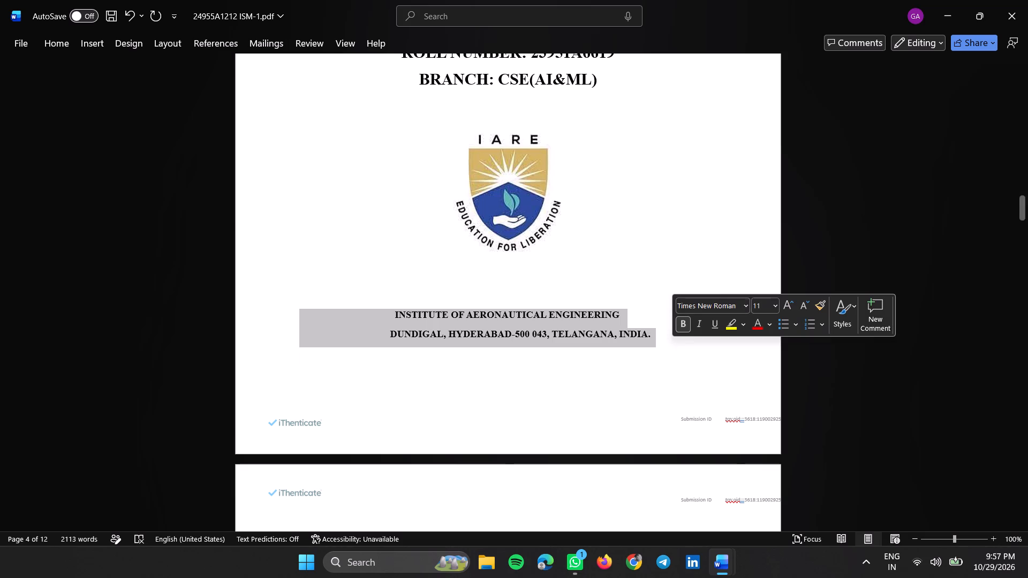
click(764, 306)
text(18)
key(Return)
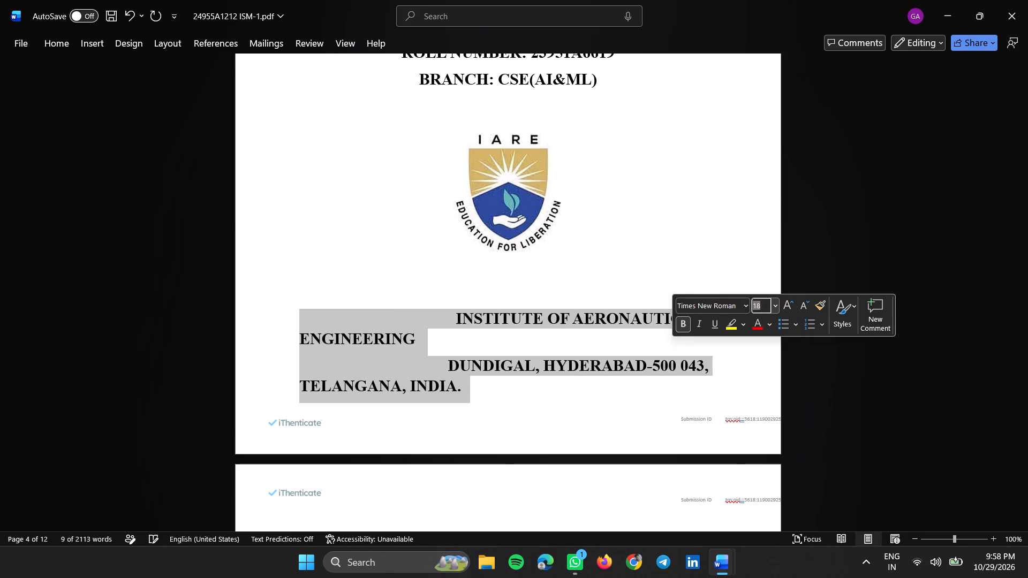
Reduce the leading spaces before "INSTITUTE OF AERONAUTICAL ENGINEERING" so the institute name fits on one line beneath the logo.
click(448, 315)
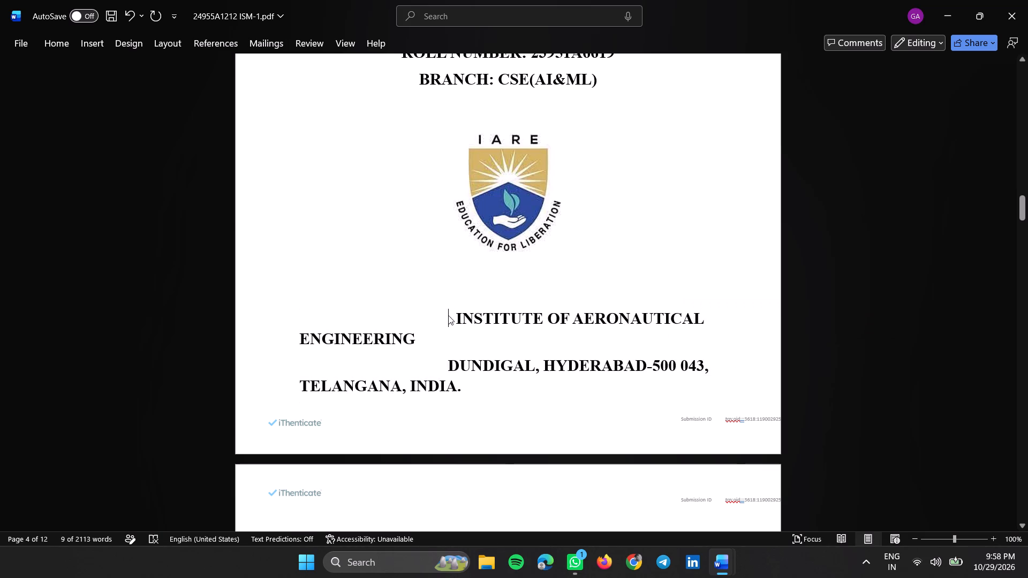
key(BackSpace)
key(BackSpace)
key(BackSpace)
key(BackSpace)
key(BackSpace)
key(BackSpace)
key(BackSpace)
key(BackSpace)
key(BackSpace)
key(BackSpace)
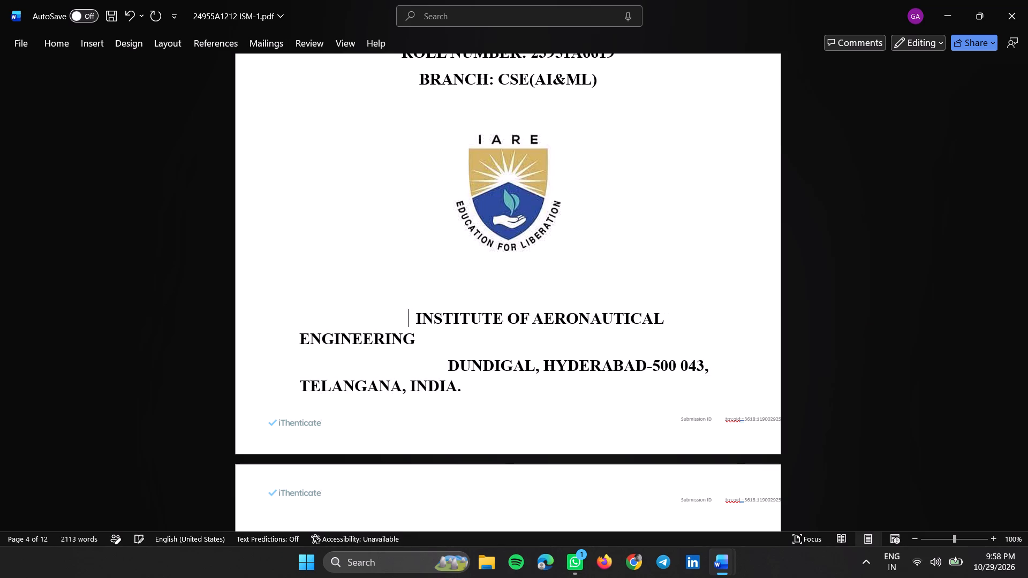
key(BackSpace)
key(BackSpace)
key(BackSpace)
key(BackSpace)
key(BackSpace)
key(BackSpace)
key(BackSpace)
key(BackSpace)
key(BackSpace)
key(BackSpace)
key(BackSpace)
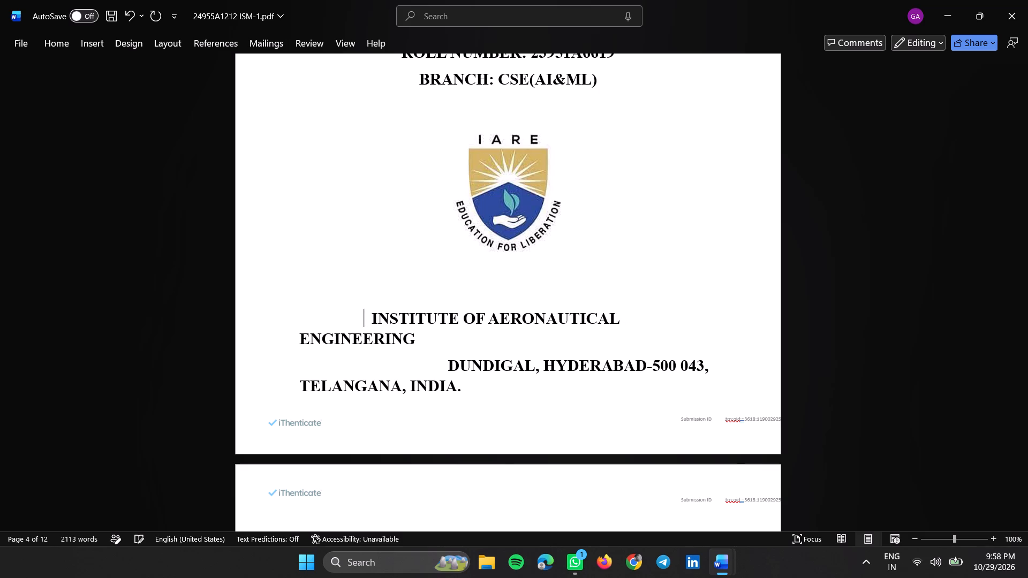
key(BackSpace)
key(BackSpace)
key(BackSpace)
key(BackSpace)
key(BackSpace)
key(BackSpace)
key(BackSpace)
key(BackSpace)
key(BackSpace)
key(BackSpace)
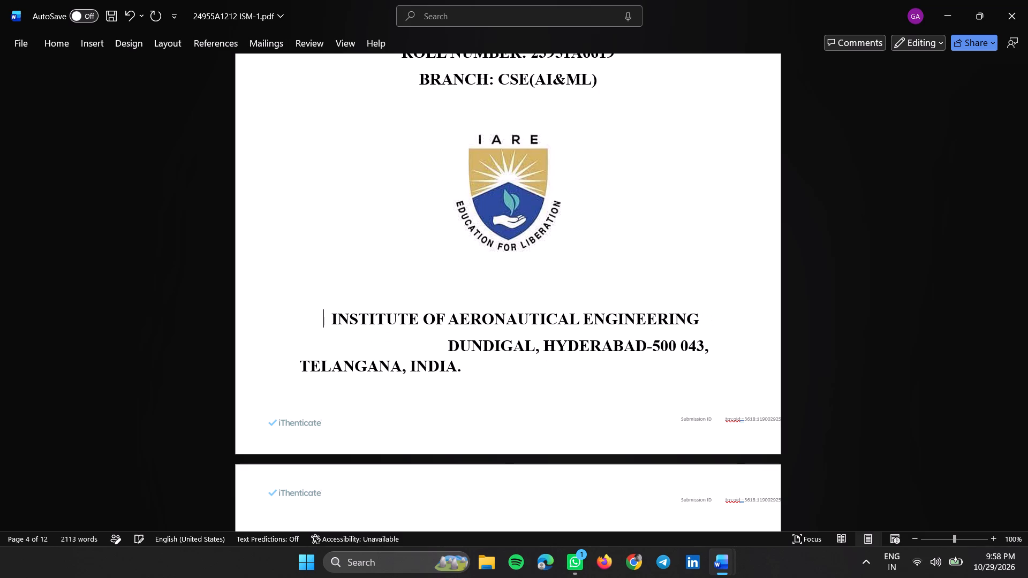
Delete the leading spaces before the "DUNDIGAL, HYDERABAD-500 043" address and keep it as its own line below the institute name.
click(450, 345)
key(BackSpace)
key(BackSpace)
key(BackSpace)
key(BackSpace)
key(BackSpace)
key(BackSpace)
key(BackSpace)
key(BackSpace)
key(BackSpace)
key(BackSpace)
key(BackSpace)
key(BackSpace)
key(BackSpace)
key(BackSpace)
key(BackSpace)
key(BackSpace)
key(BackSpace)
key(BackSpace)
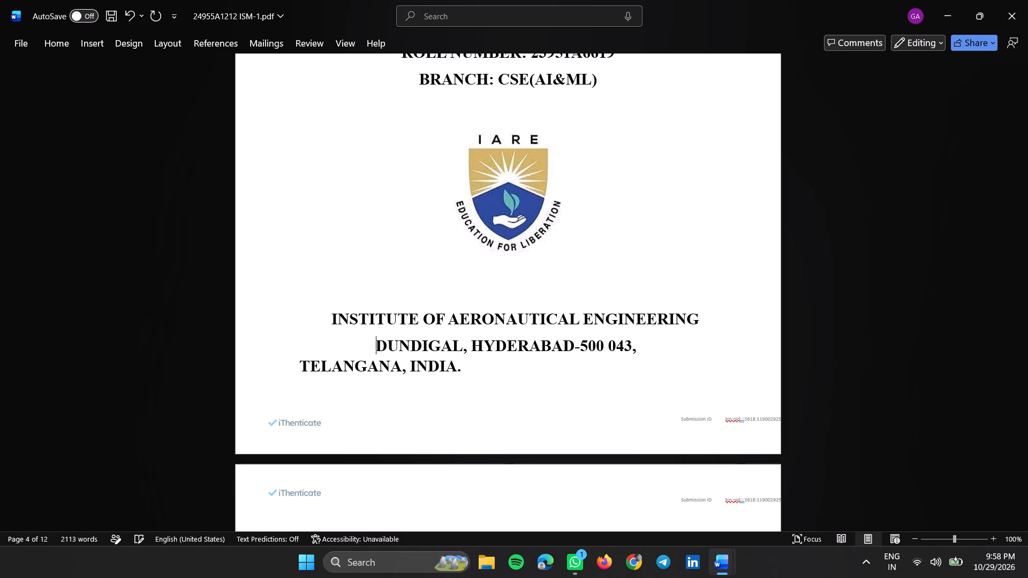
key(BackSpace)
key(BackSpace)
key(BackSpace)
key(BackSpace)
key(BackSpace)
key(BackSpace)
key(BackSpace)
key(BackSpace)
key(BackSpace)
key(BackSpace)
key(BackSpace)
key(BackSpace)
key(BackSpace)
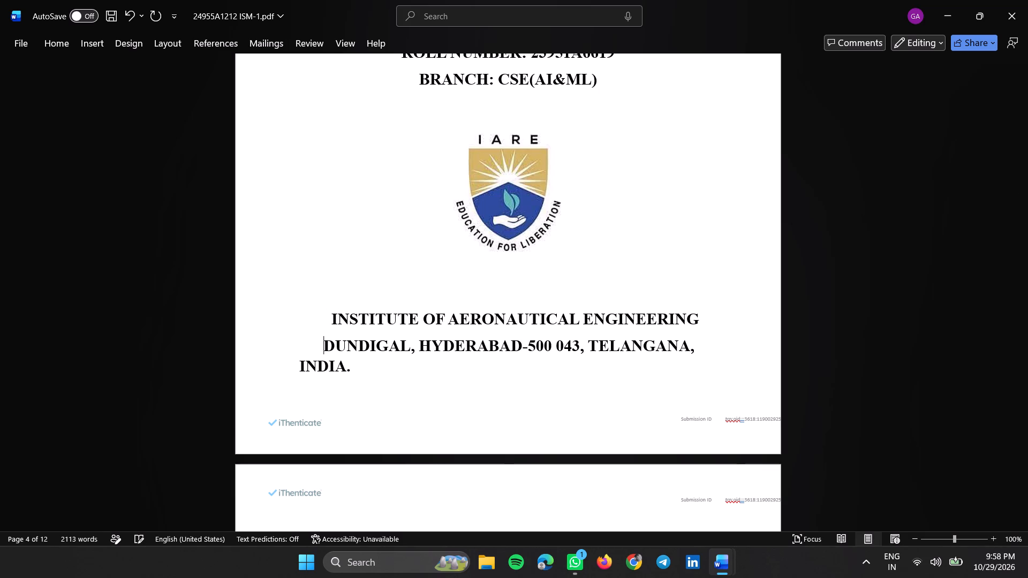
key(BackSpace)
key(BackSpace)
key(BackSpace)
key(BackSpace)
key(BackSpace)
key(BackSpace)
key(BackSpace)
key(BackSpace)
key(BackSpace)
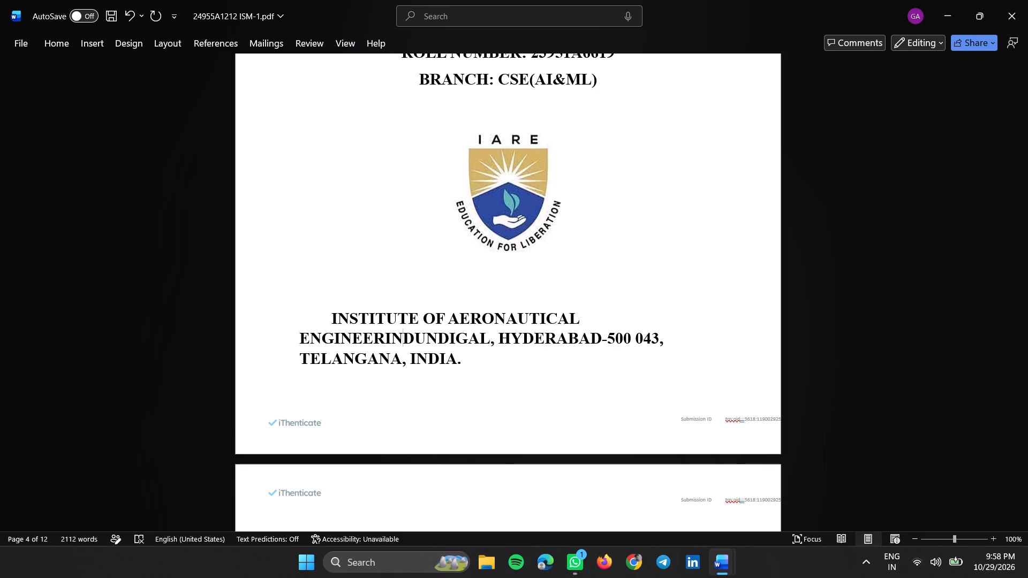
key(Return)
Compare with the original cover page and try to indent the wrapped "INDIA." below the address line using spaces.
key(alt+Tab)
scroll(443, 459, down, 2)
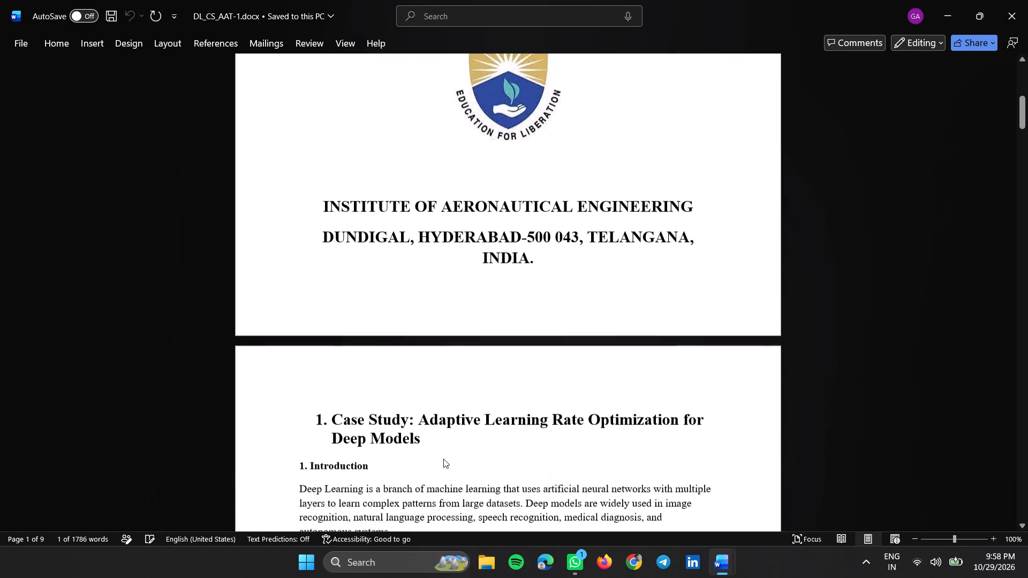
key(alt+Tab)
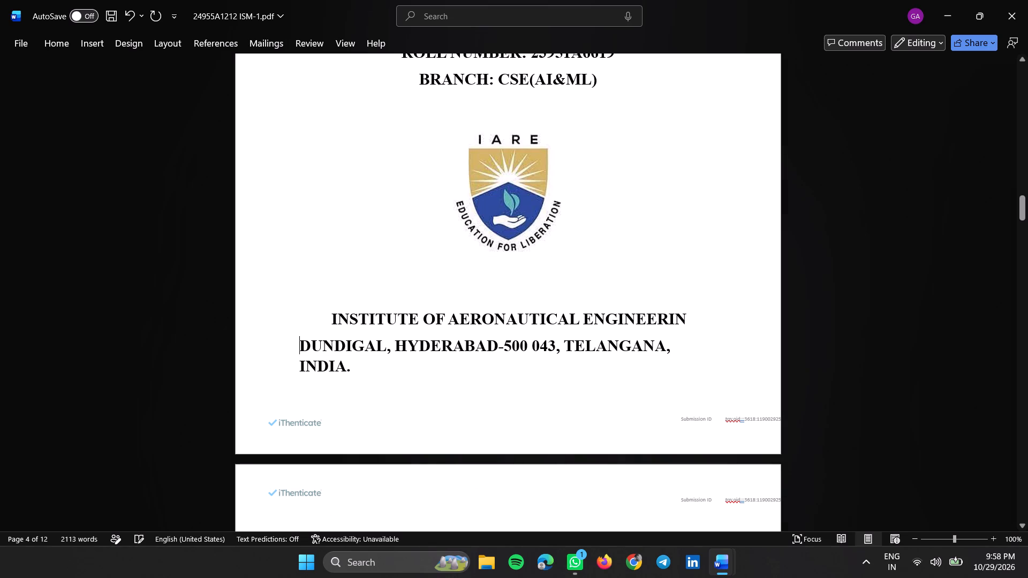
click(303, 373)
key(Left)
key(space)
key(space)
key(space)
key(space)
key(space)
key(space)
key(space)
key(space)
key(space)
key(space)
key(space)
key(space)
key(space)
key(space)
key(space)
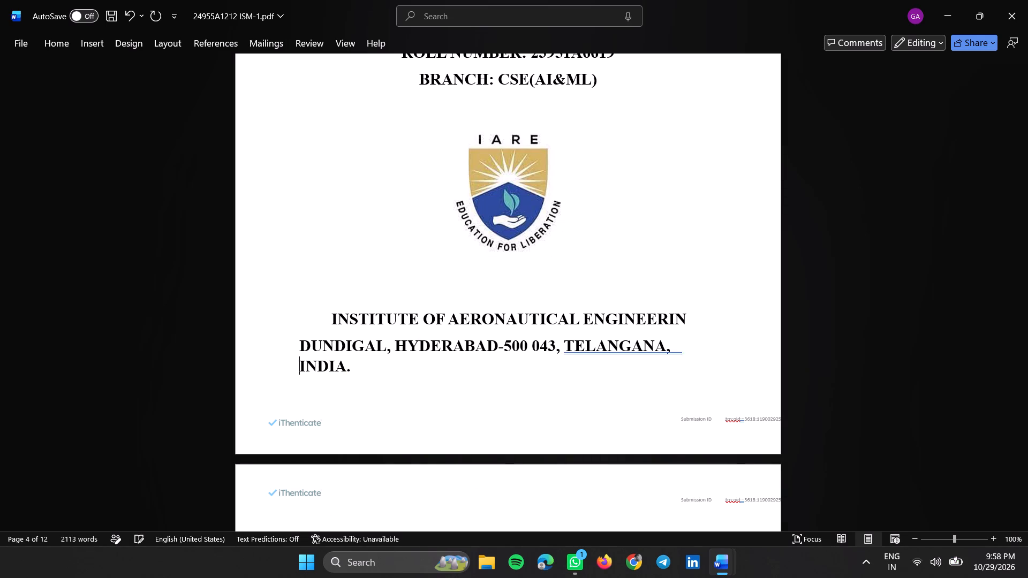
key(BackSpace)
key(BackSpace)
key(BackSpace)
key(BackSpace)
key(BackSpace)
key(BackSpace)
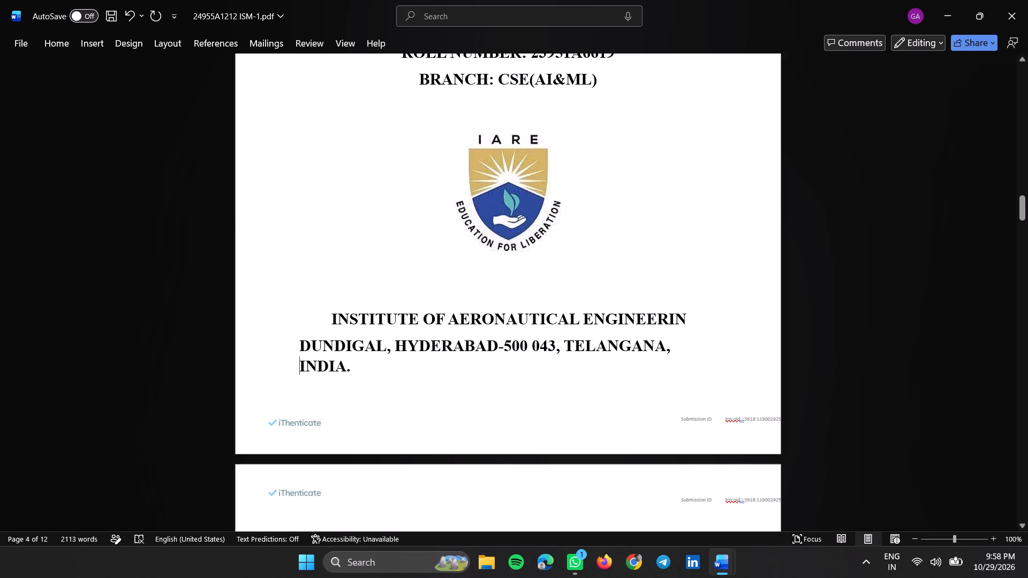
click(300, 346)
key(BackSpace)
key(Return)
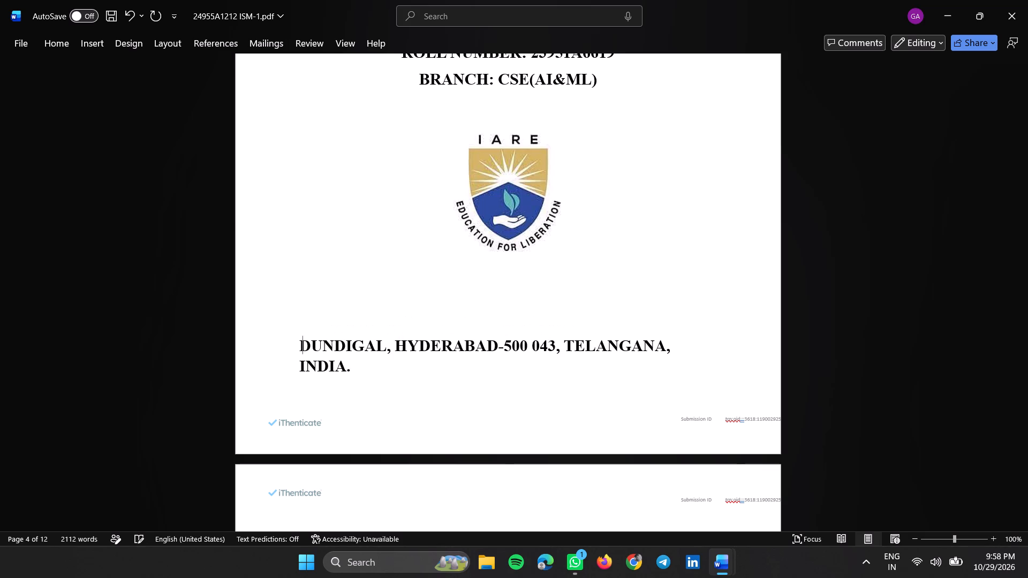
Shorten the address below the institute name to the single line "DUNDIGAL, HYDERABAD-500 043,TELANGANA,INDIA".
key(alt+Tab)
key(alt+Tab)
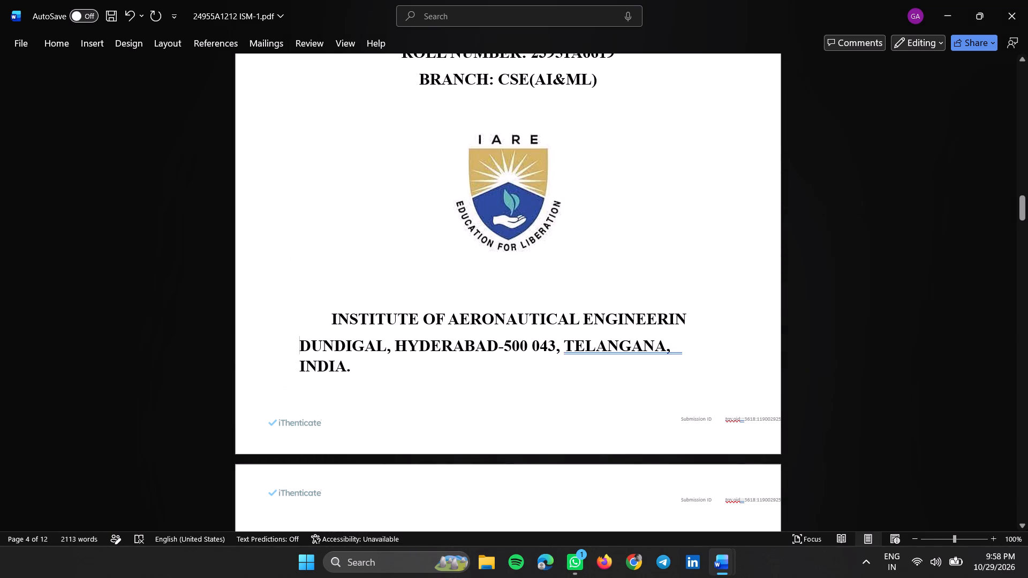
click(358, 368)
key(BackSpace)
key(BackSpace)
key(BackSpace)
key(BackSpace)
key(BackSpace)
key(BackSpace)
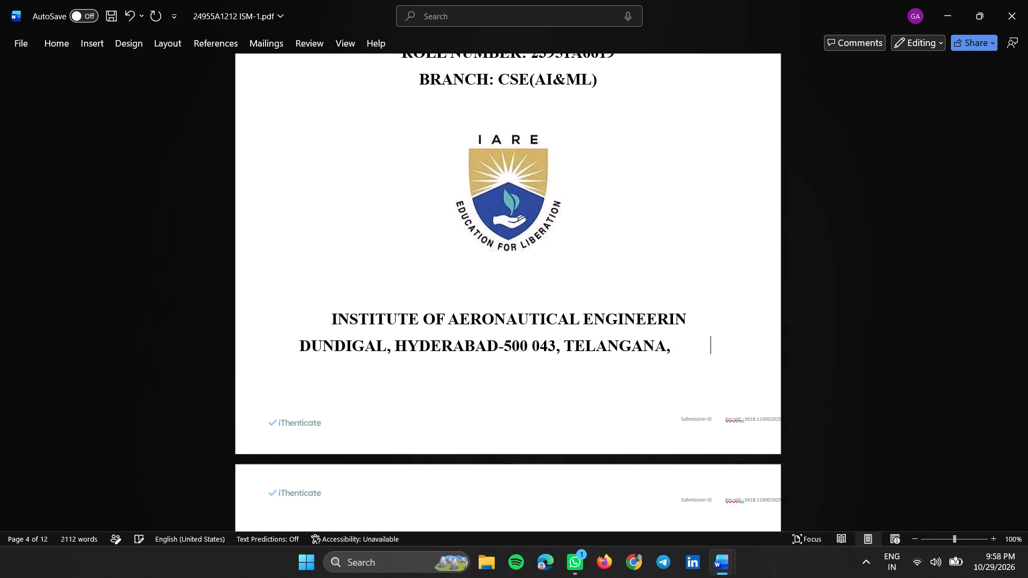
key(BackSpace)
key(BackSpace)
key(BackSpace)
key(BackSpace)
key(BackSpace)
key(BackSpace)
key(BackSpace)
key(BackSpace)
key(BackSpace)
key(BackSpace)
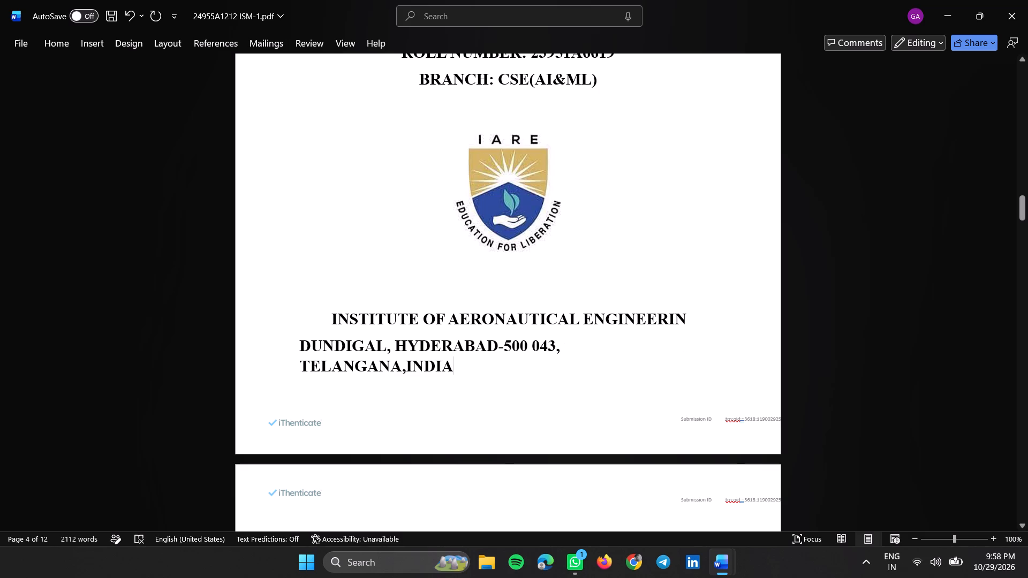
click(298, 369)
key(BackSpace)
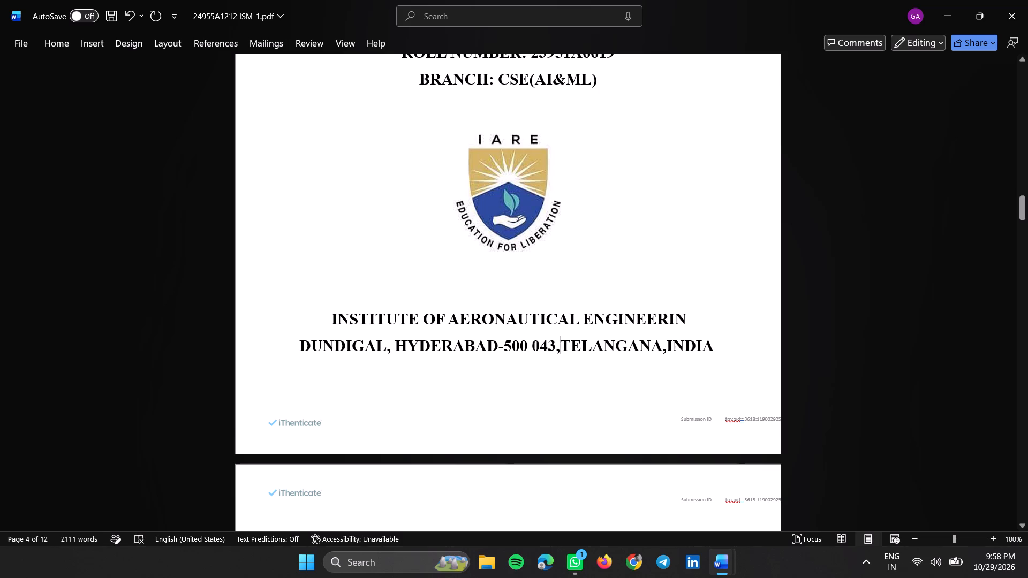
Colour the "INSTITUTE OF AERONAUTICAL ENGINEERING" title at the top of the cover page dark blue, following the original document.
scroll(528, 376, up, 3)
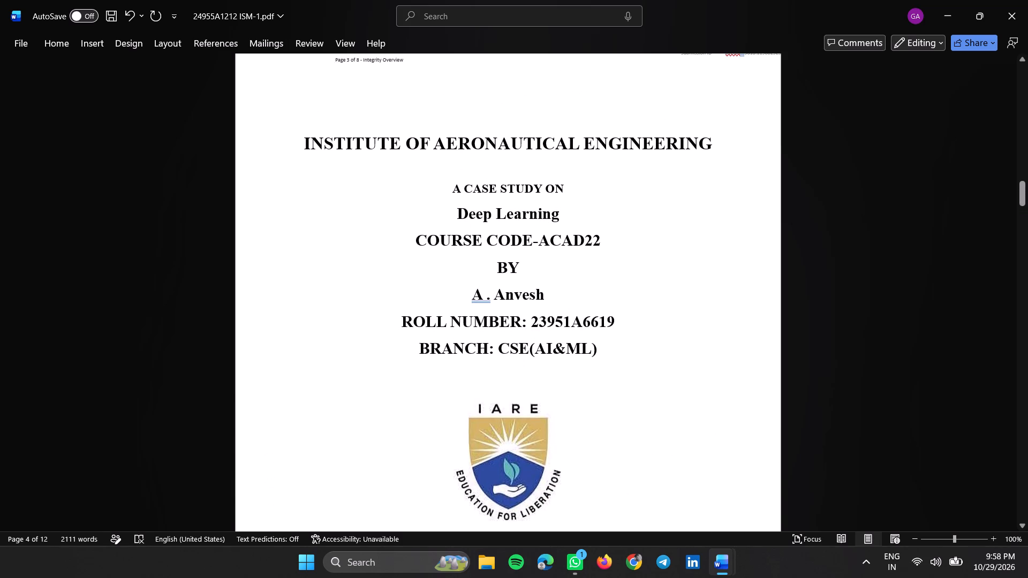
key(alt+Tab)
scroll(539, 334, up, 4)
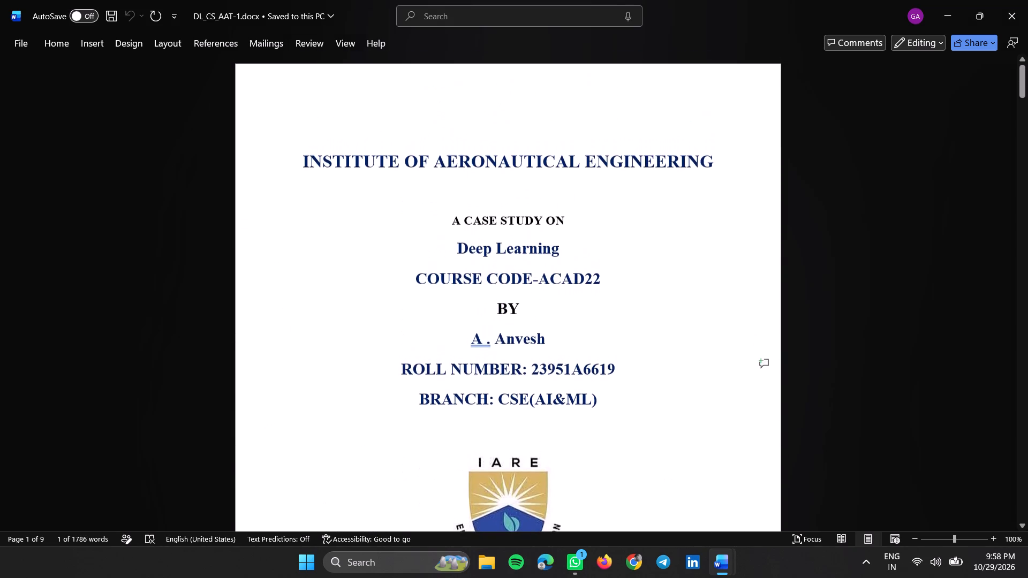
key(alt+Tab)
drag(716, 142, 292, 157)
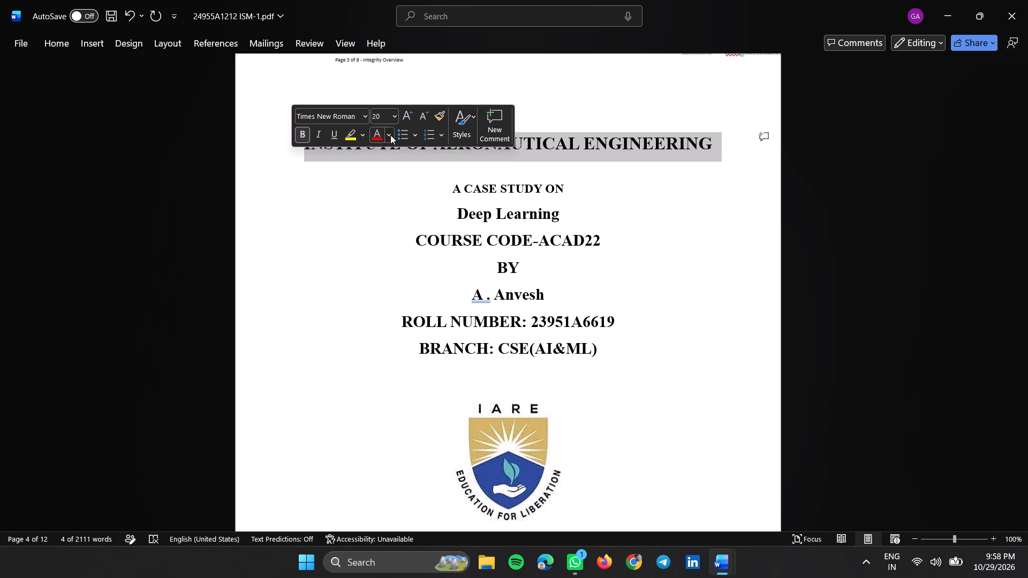
click(390, 135)
click(436, 223)
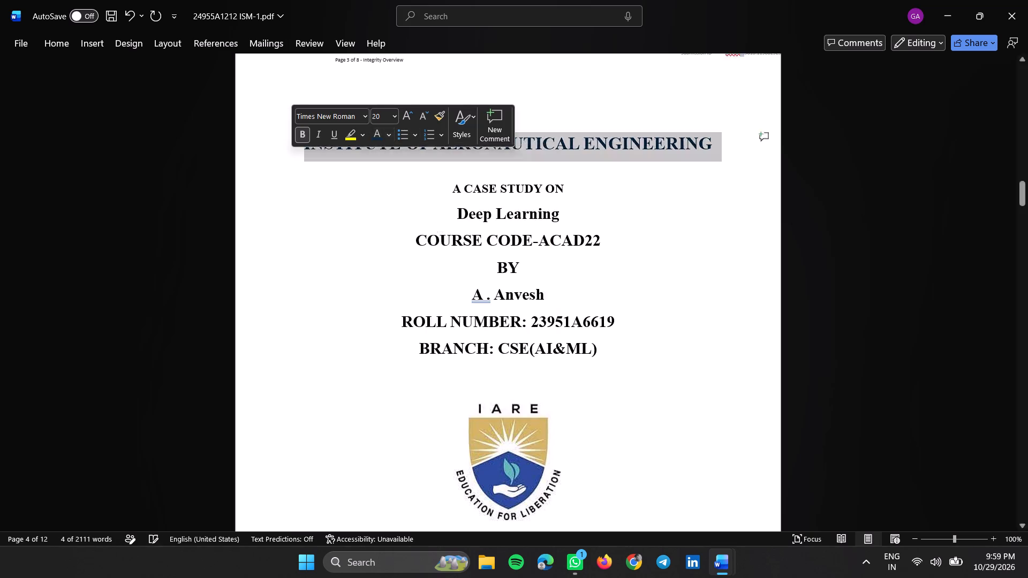
click(646, 200)
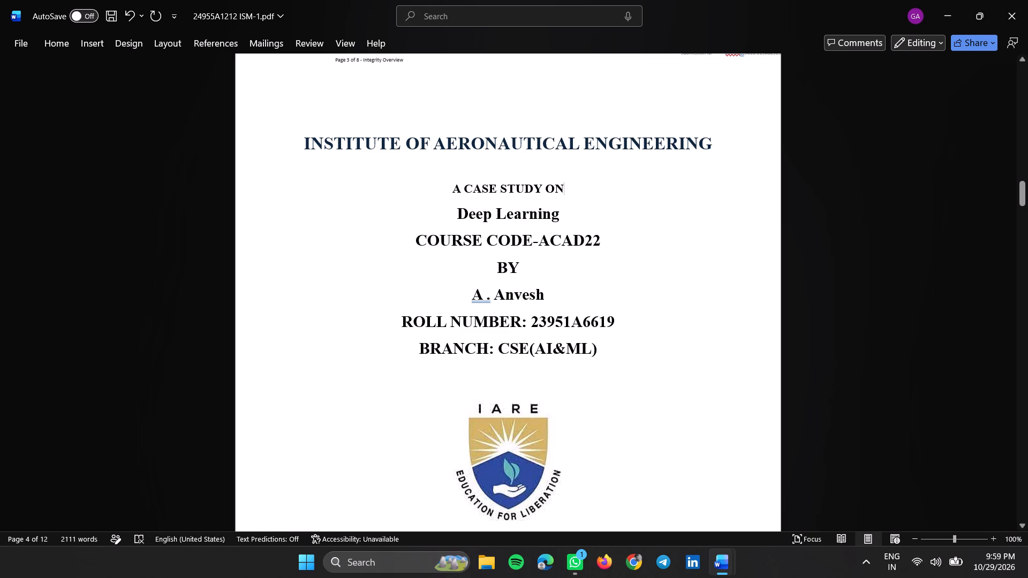
Apply the same dark blue font colour to the "Deep Learning" and "COURSE CODE-ACAD22" lines, following the original cover page.
key(alt+Tab)
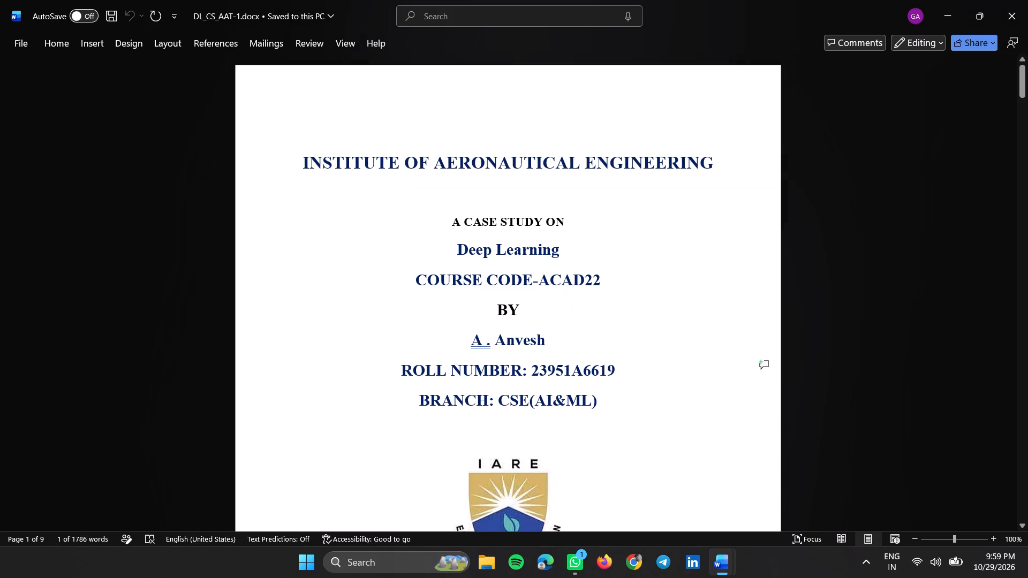
key(alt+Tab)
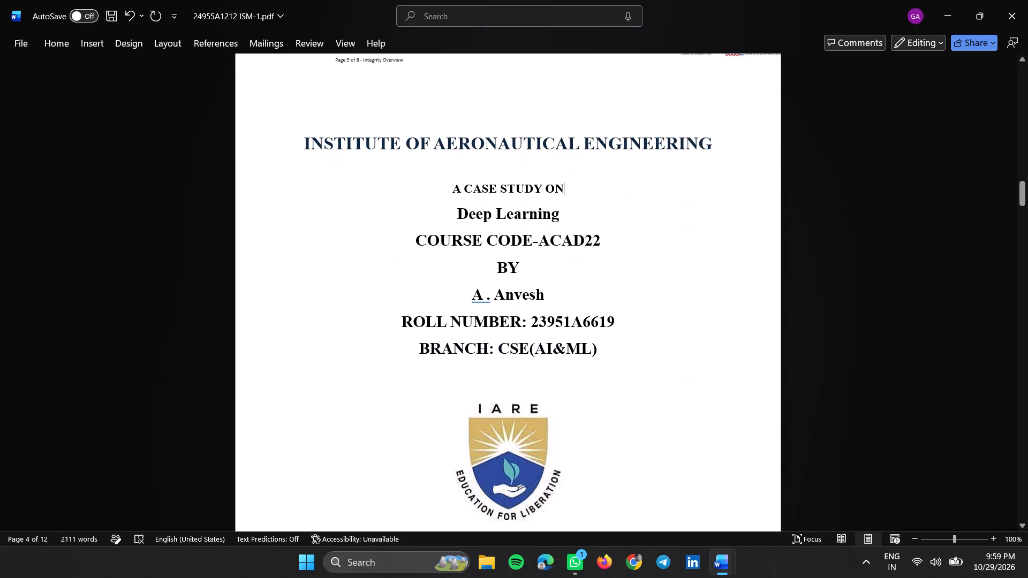
drag(626, 242, 451, 212)
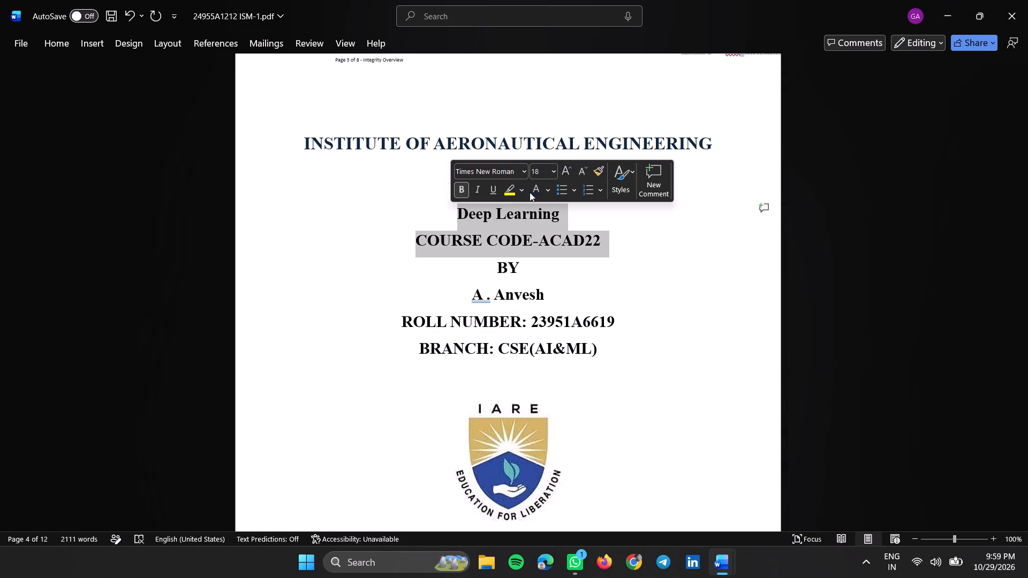
click(537, 191)
Apply the dark blue font colour to the author name, roll number and branch lines above the logo.
click(607, 355)
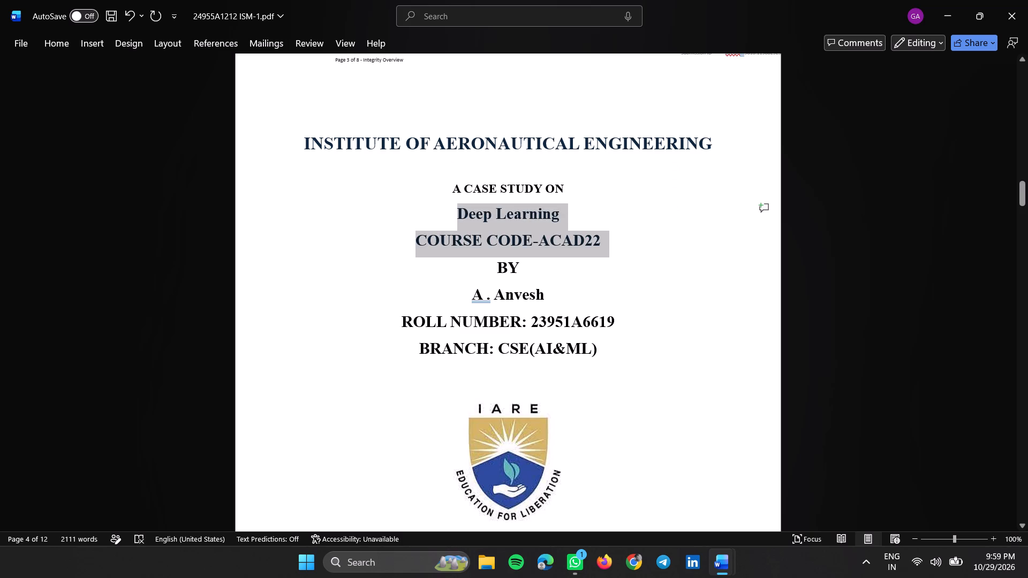
drag(607, 355, 467, 285)
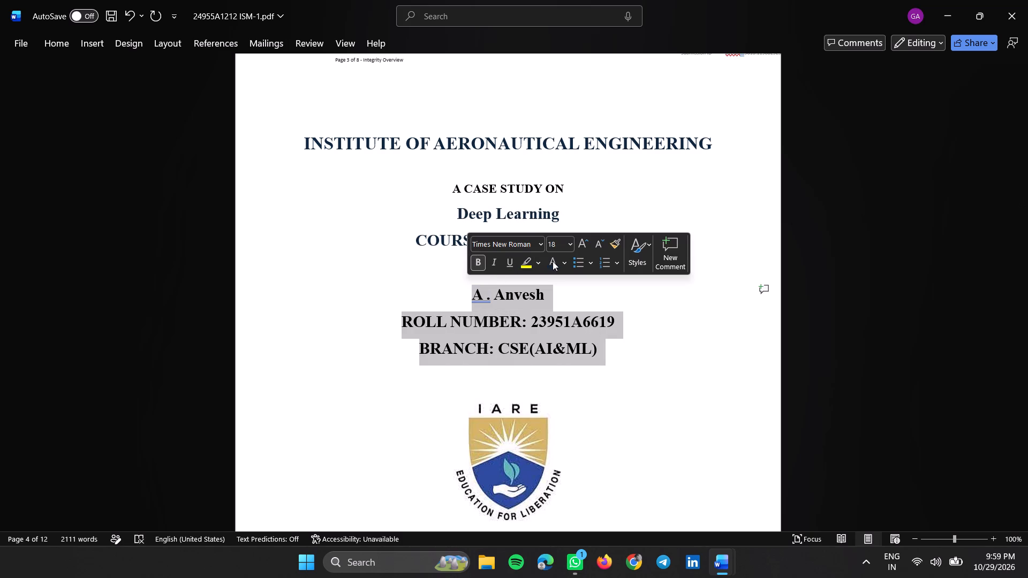
click(553, 261)
click(301, 263)
Examine the report's page layout in the print preview, from the cover page through the references, and return to the document.
scroll(301, 263, up, 20)
scroll(301, 263, up, 20)
scroll(301, 263, up, 3)
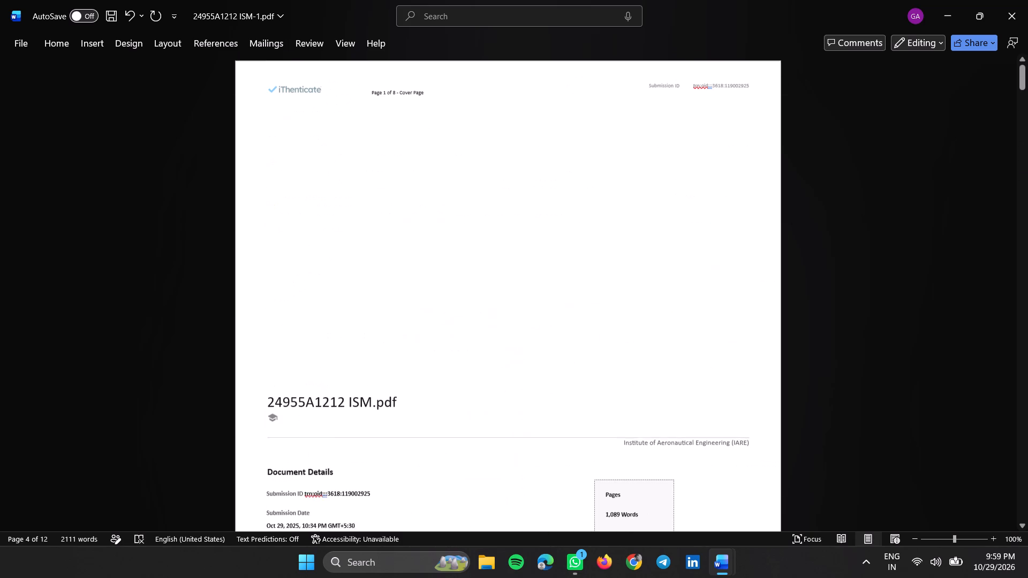
scroll(432, 265, down, 18)
key(ctrl+p)
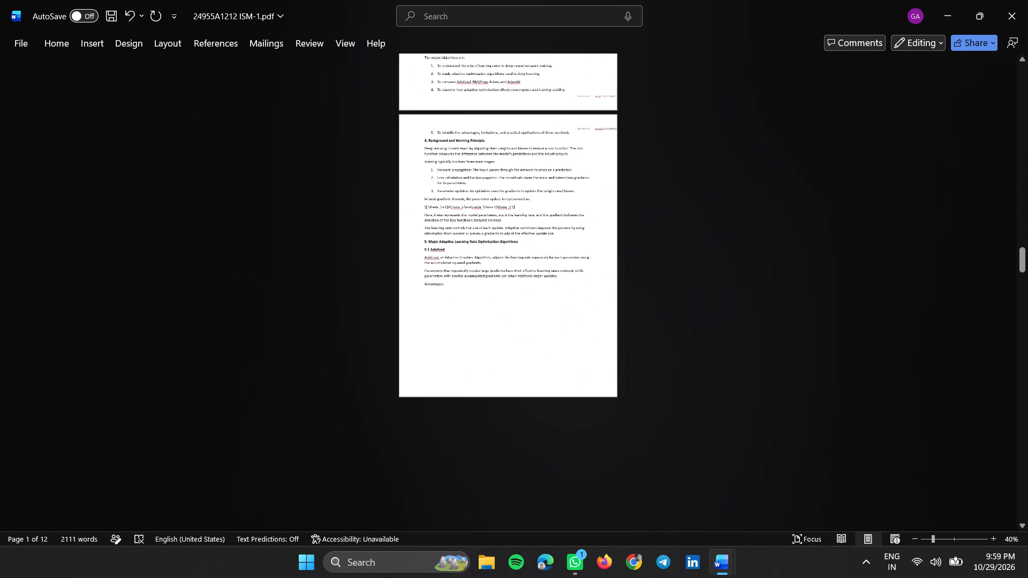
click(531, 265)
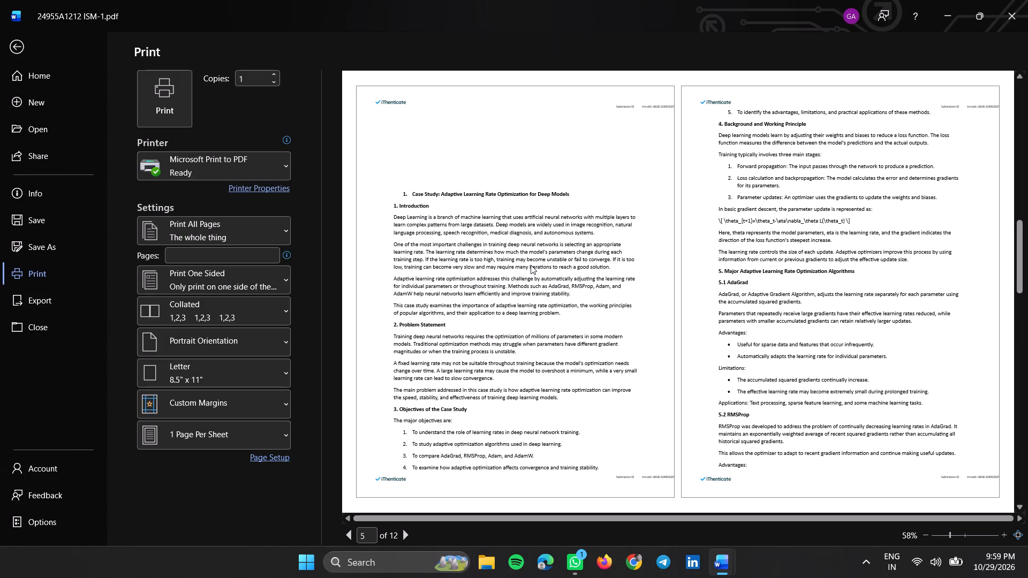
key(Up)
key(Up)
key(Up)
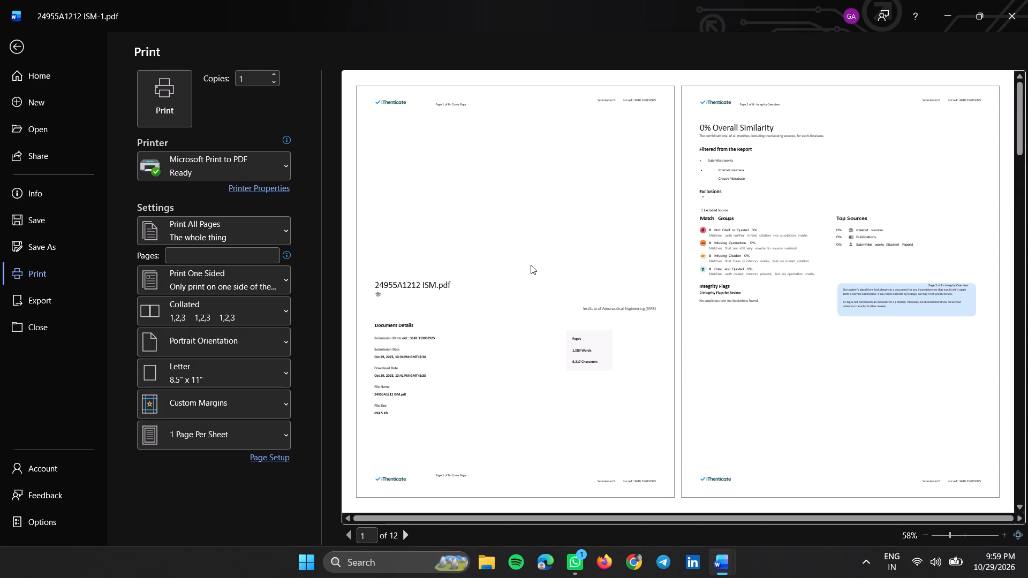
key(Down)
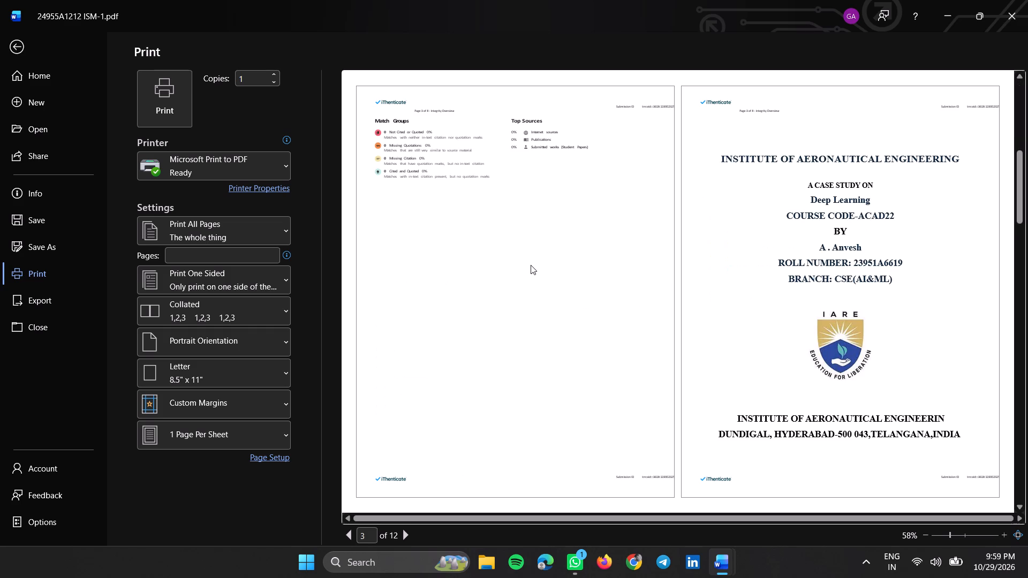
key(Down)
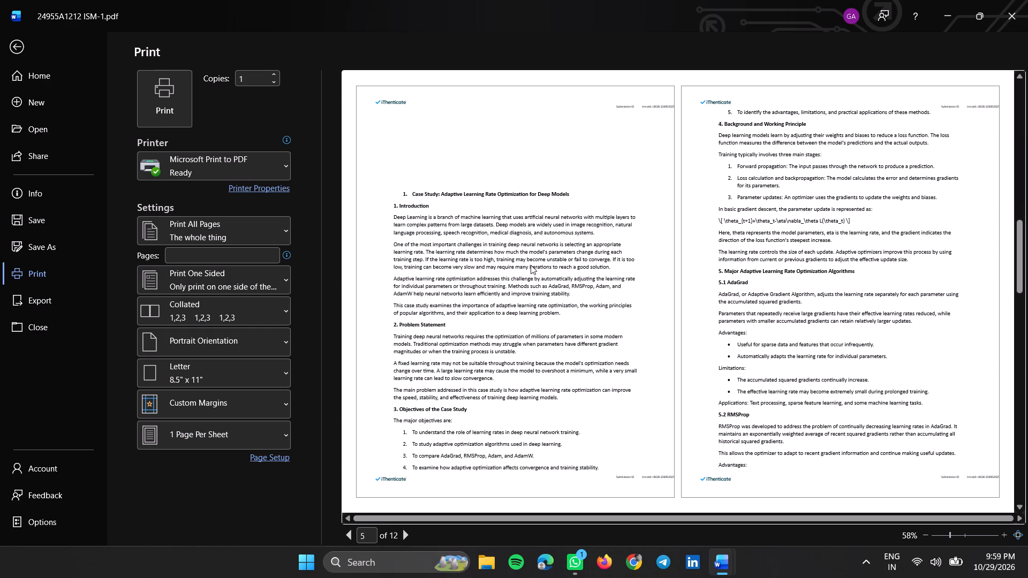
key(Down)
key(Down)
key(Down)
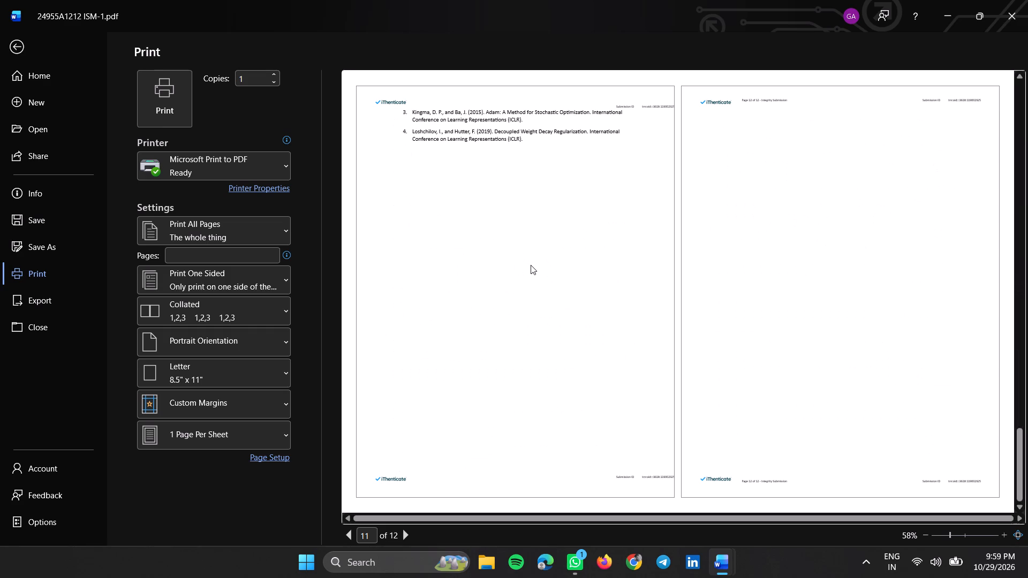
key(Up)
key(Tab)
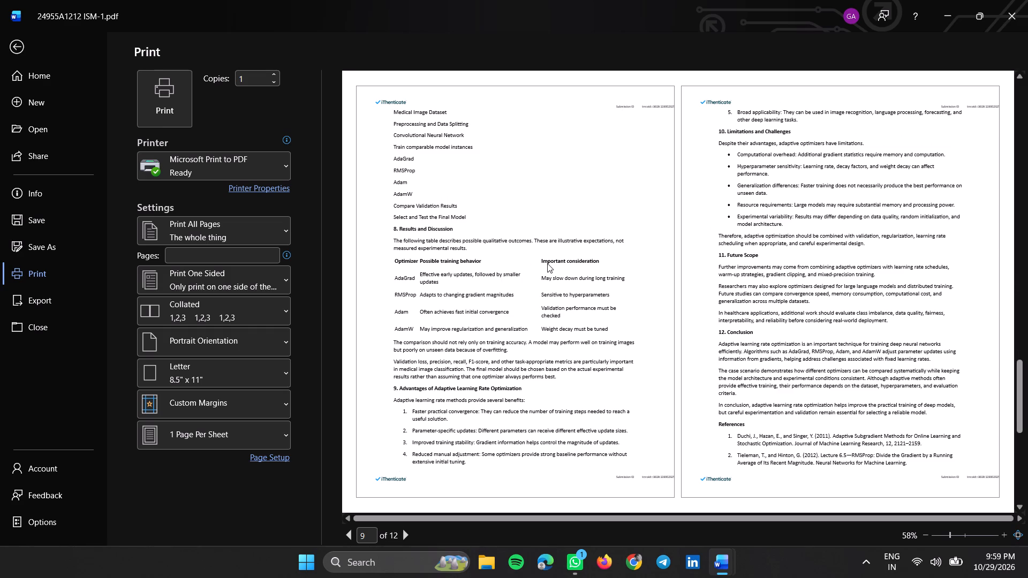
key(Escape)
Delete the blank lines above the "Case Study: Adaptive Learning Rate Optimization for Deep Models" heading on the page after the cover.
scroll(502, 201, up, 5)
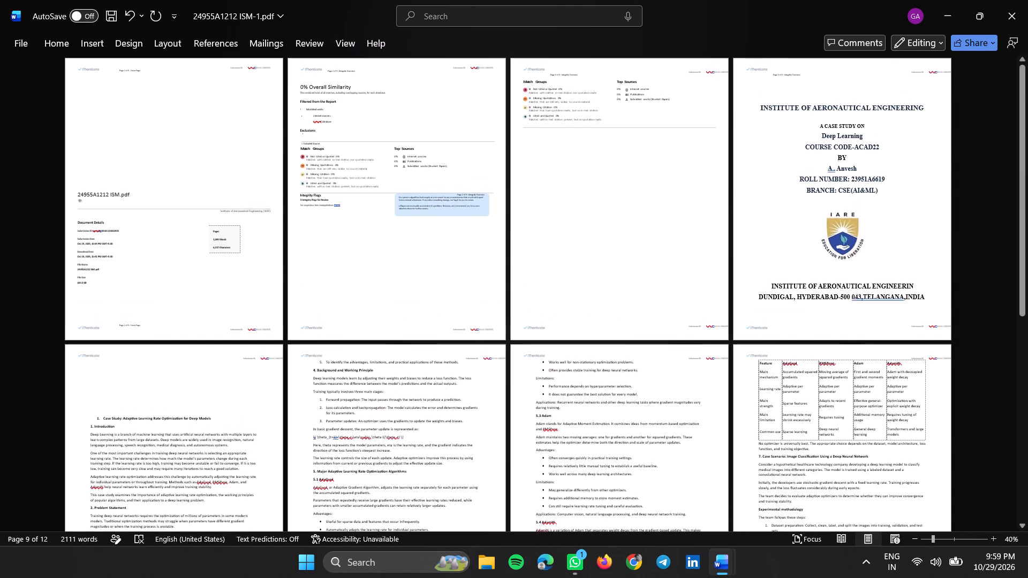
ctrl+scroll(523, 217, up, 5)
click(523, 217)
ctrl+scroll(523, 217, up, 3)
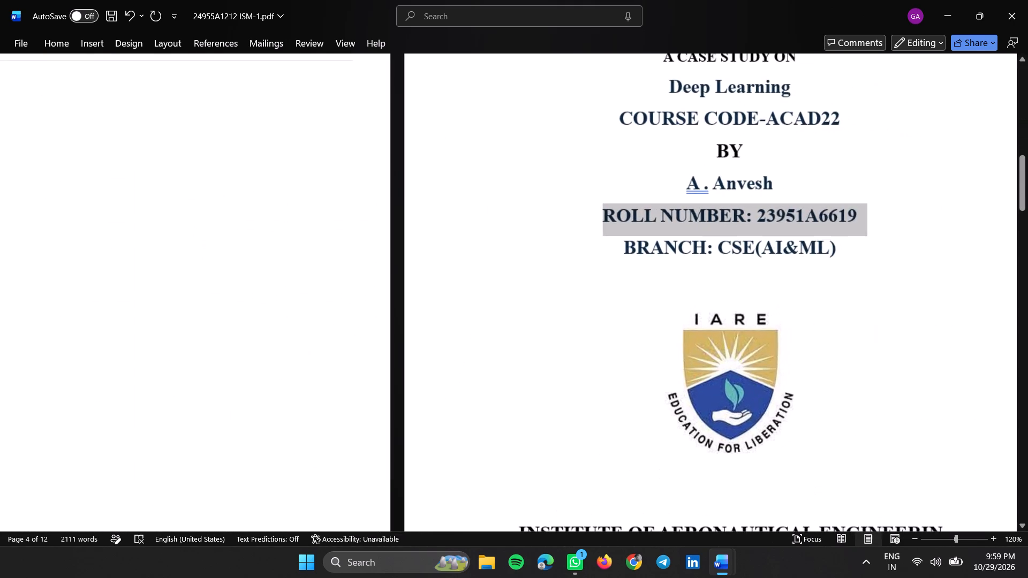
scroll(447, 265, down, 8)
scroll(447, 265, up, 3)
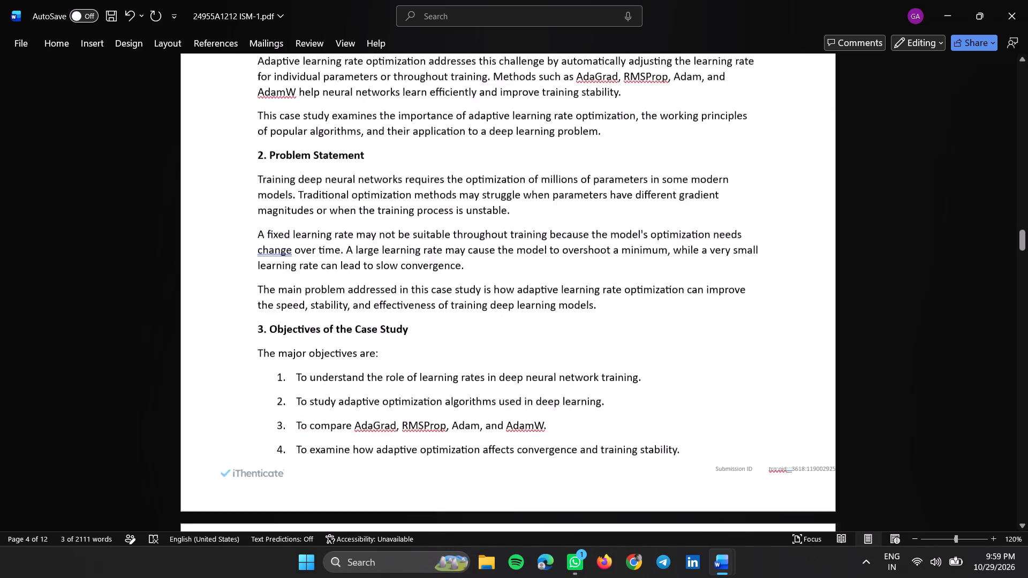
scroll(447, 265, up, 2)
scroll(372, 413, down, 2)
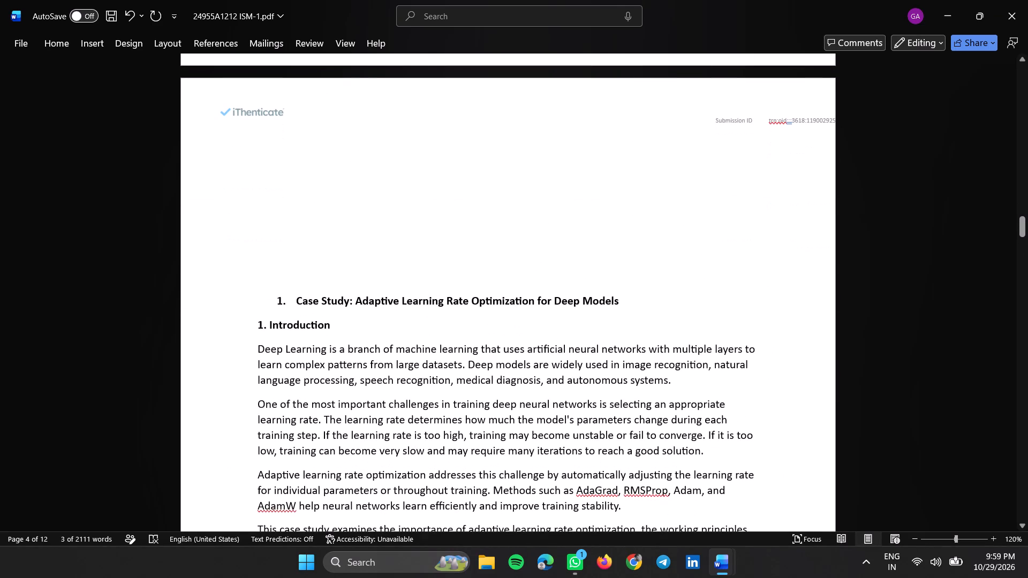
click(336, 254)
key(BackSpace)
key(BackSpace)
key(BackSpace)
key(BackSpace)
key(BackSpace)
key(BackSpace)
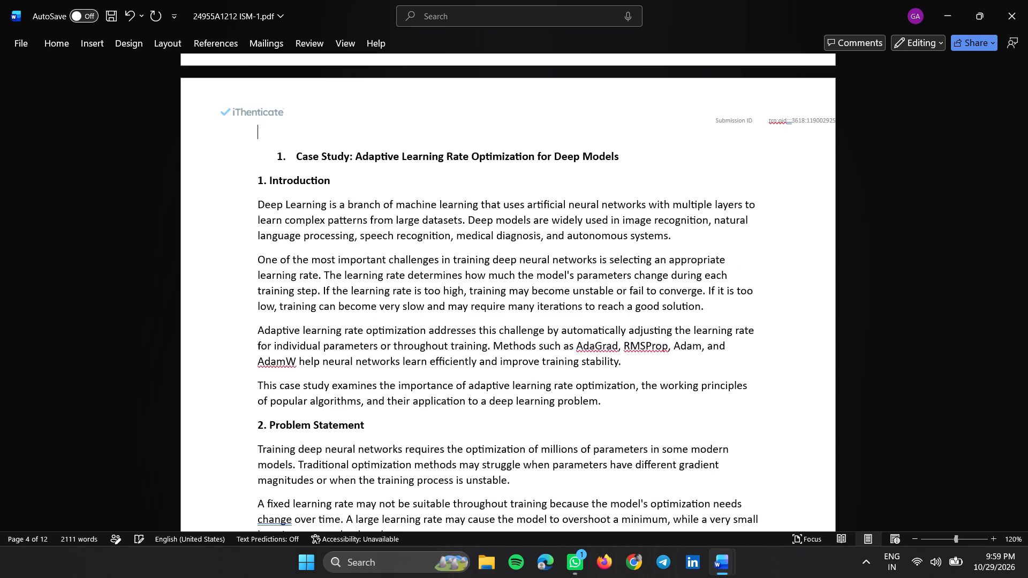
Set the "Case Study: Adaptive Learning Rate Optimization for Deep Models" heading to 18 pt Times New Roman.
drag(647, 228, 284, 219)
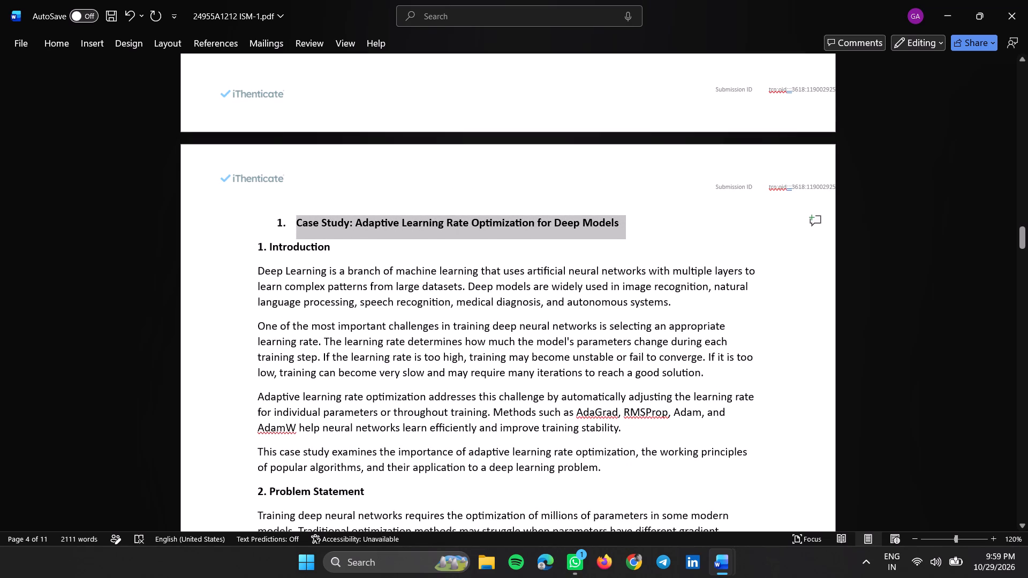
drag(284, 219, 282, 220)
click(375, 178)
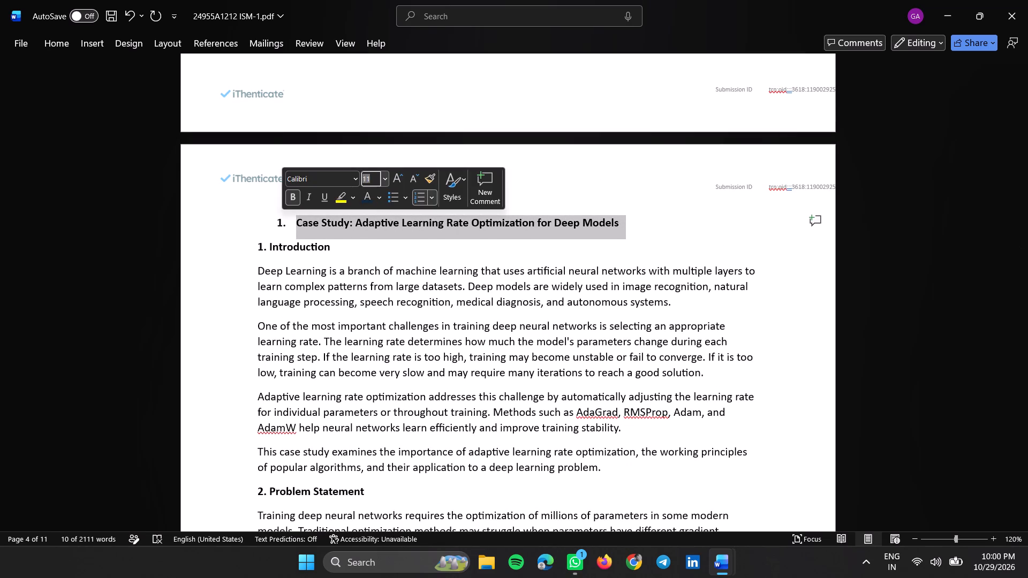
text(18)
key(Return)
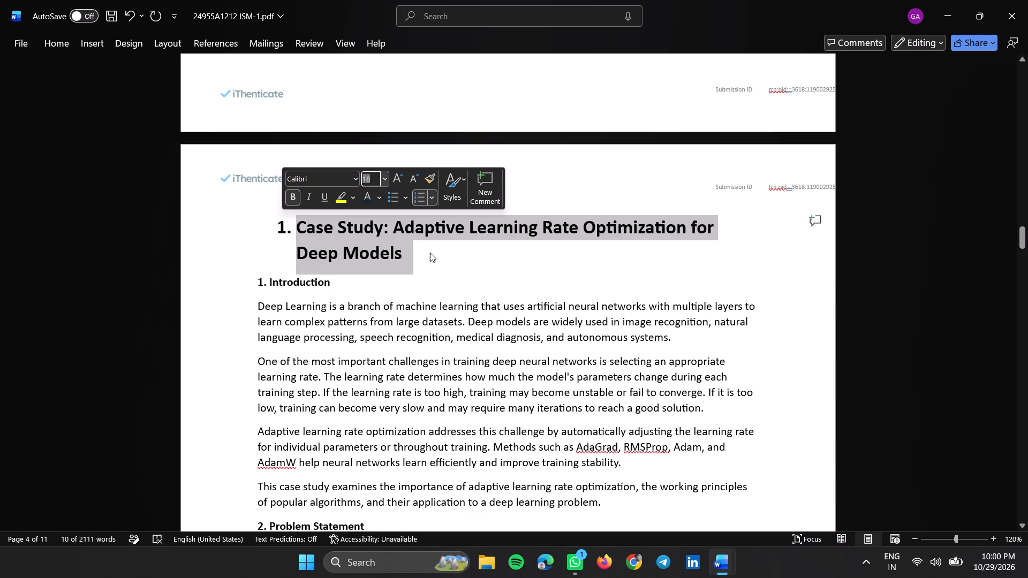
click(327, 182)
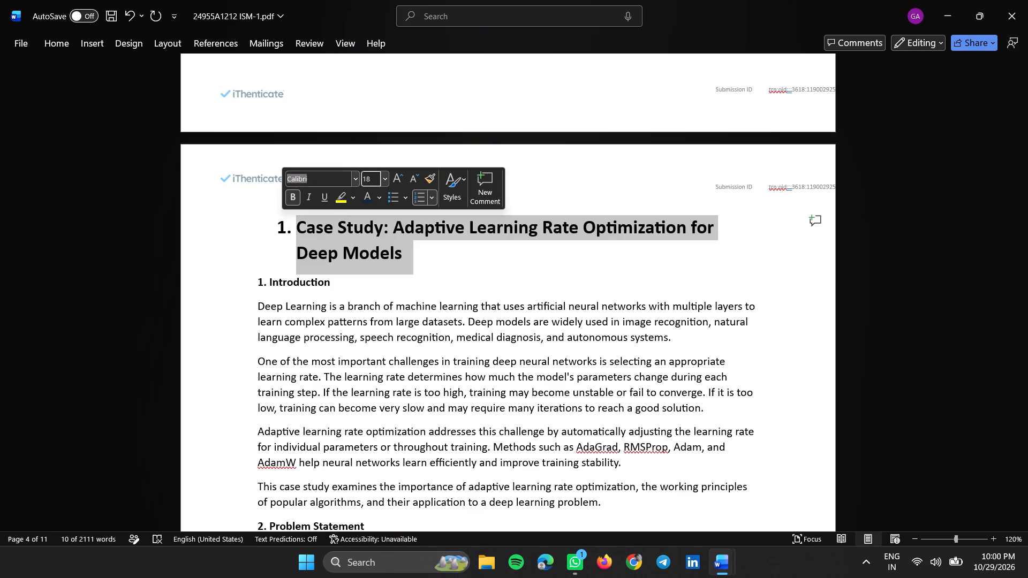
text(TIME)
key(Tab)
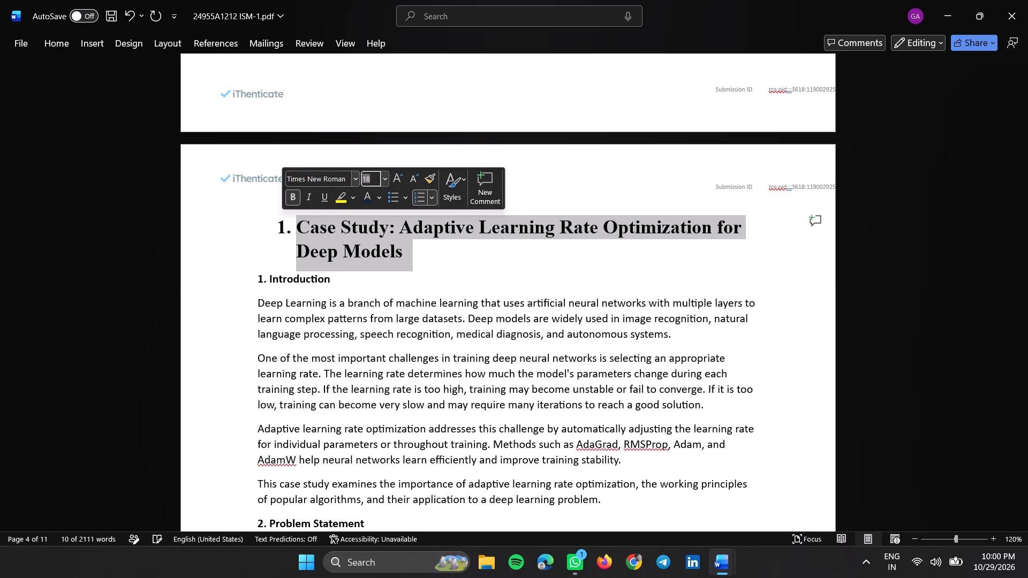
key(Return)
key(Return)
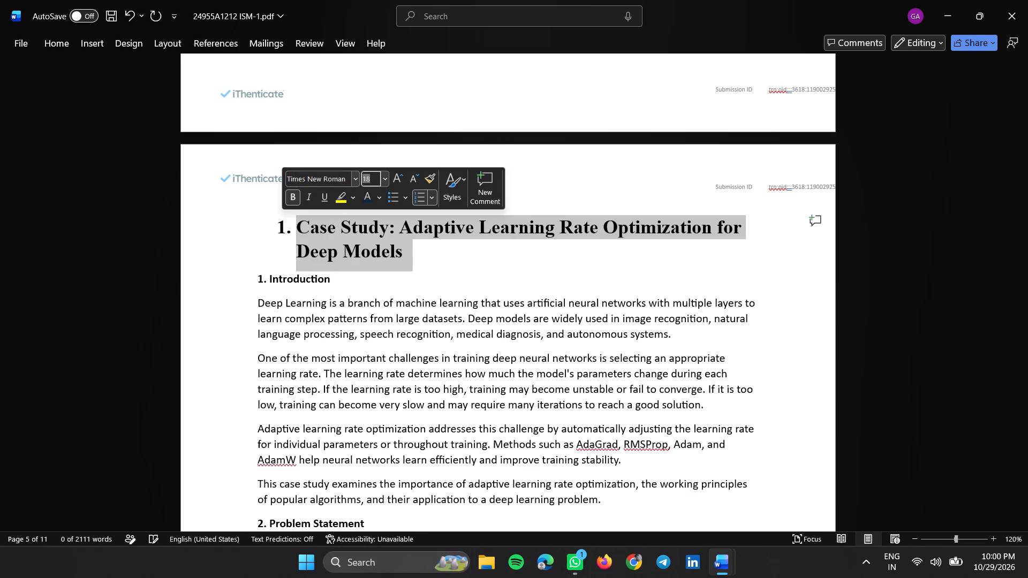
click(425, 279)
Check the case study heading page and the report's first pages in the print preview, and return to the document.
key(ctrl+p)
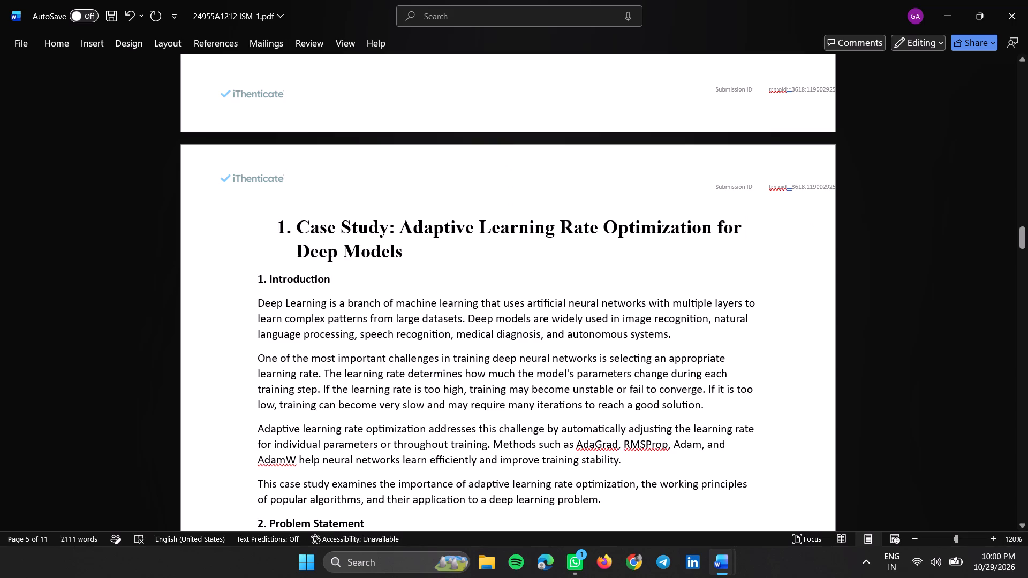
click(507, 222)
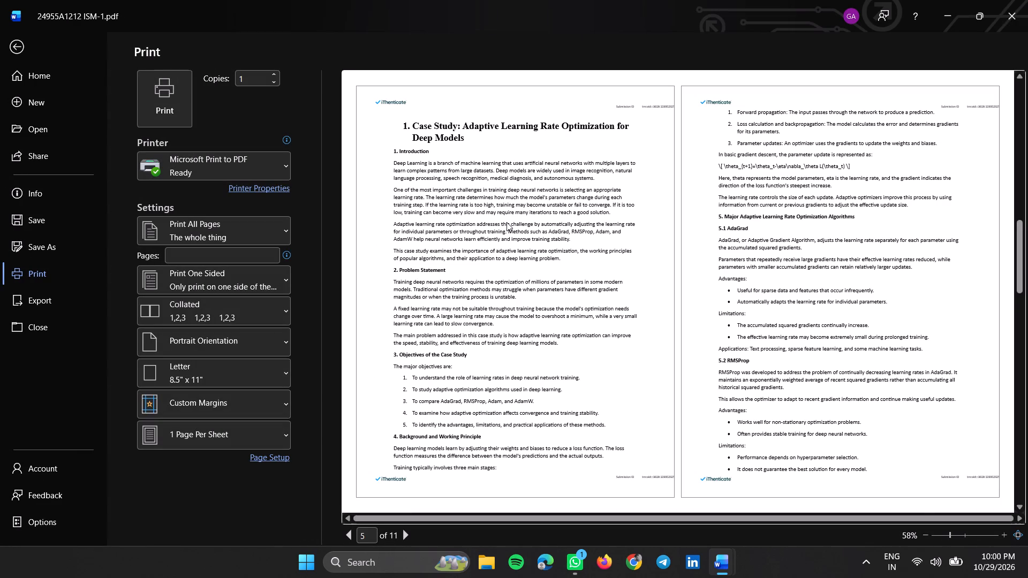
key(Up)
key(Up)
key(Up)
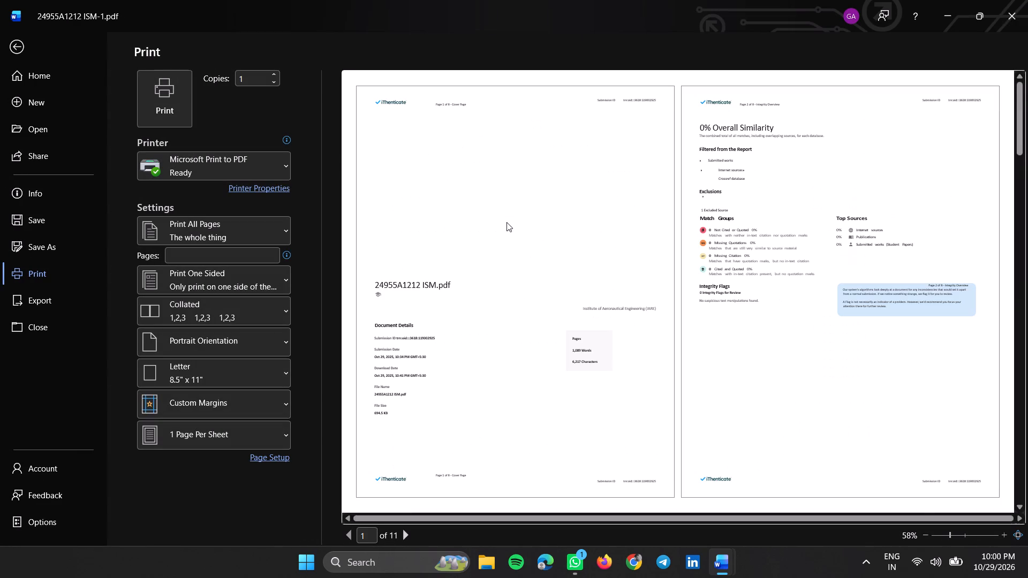
key(Escape)
Replace the roll number in the large file title on the report's first page with the author's own roll number.
scroll(347, 257, up, 20)
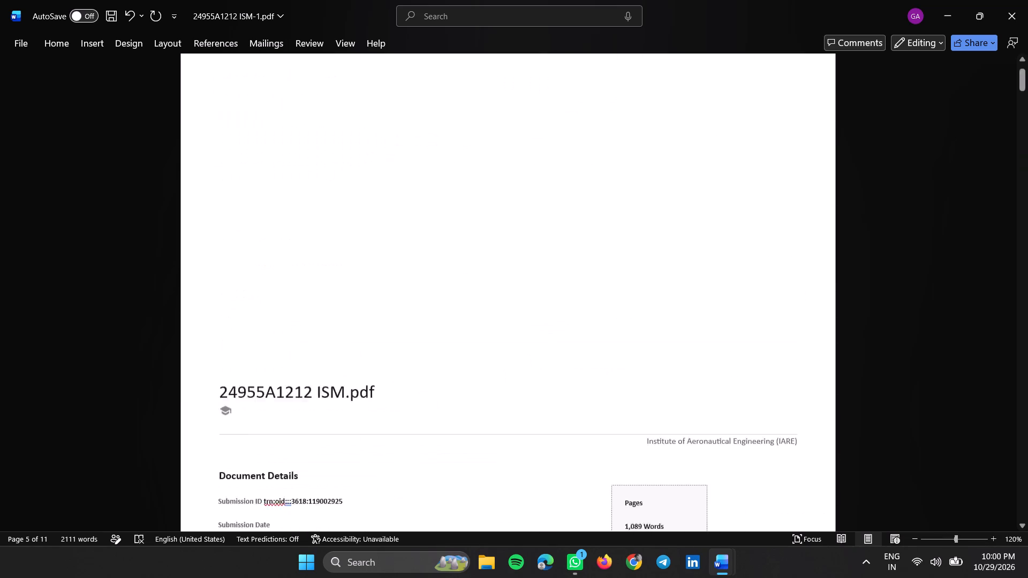
scroll(347, 257, up, 1)
scroll(355, 390, down, 1)
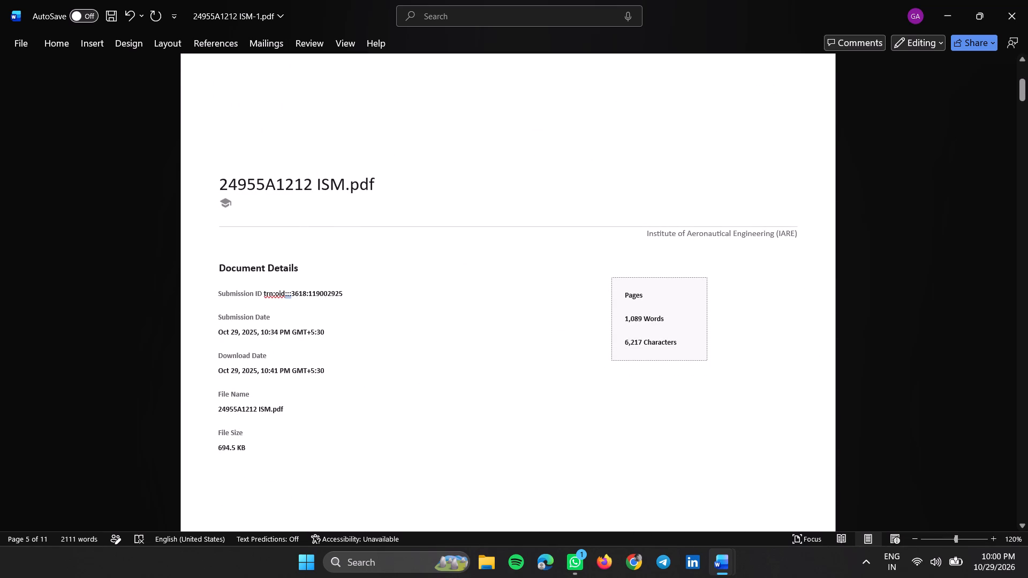
click(312, 182)
key(BackSpace)
key(BackSpace)
key(BackSpace)
key(BackSpace)
key(BackSpace)
key(BackSpace)
key(BackSpace)
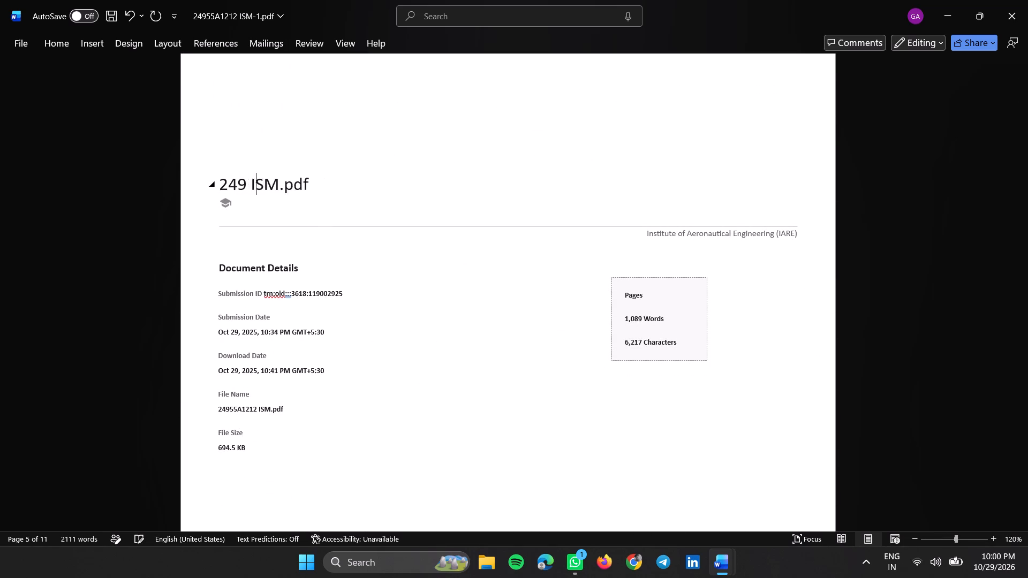
key(BackSpace)
key(BackSpace)
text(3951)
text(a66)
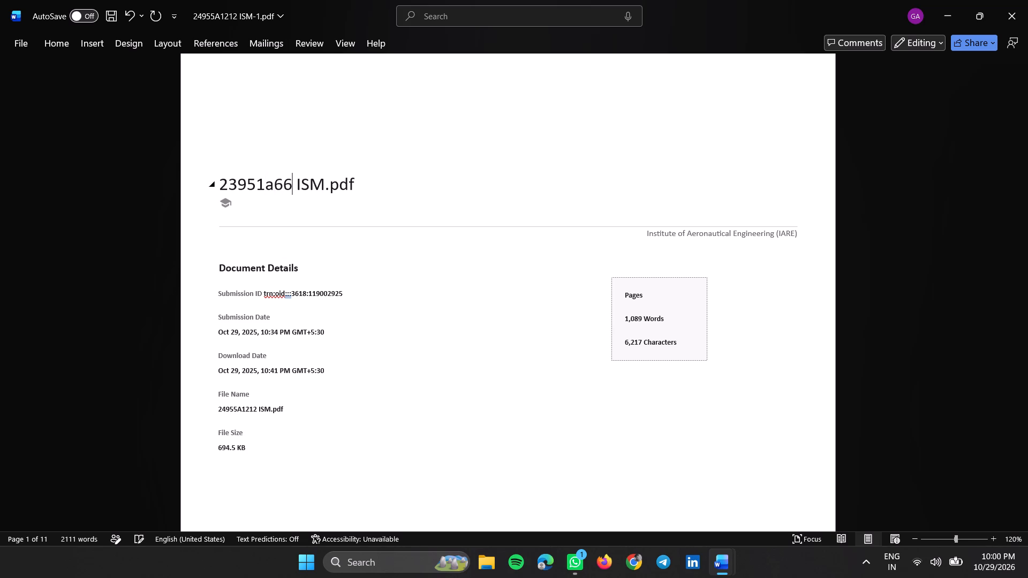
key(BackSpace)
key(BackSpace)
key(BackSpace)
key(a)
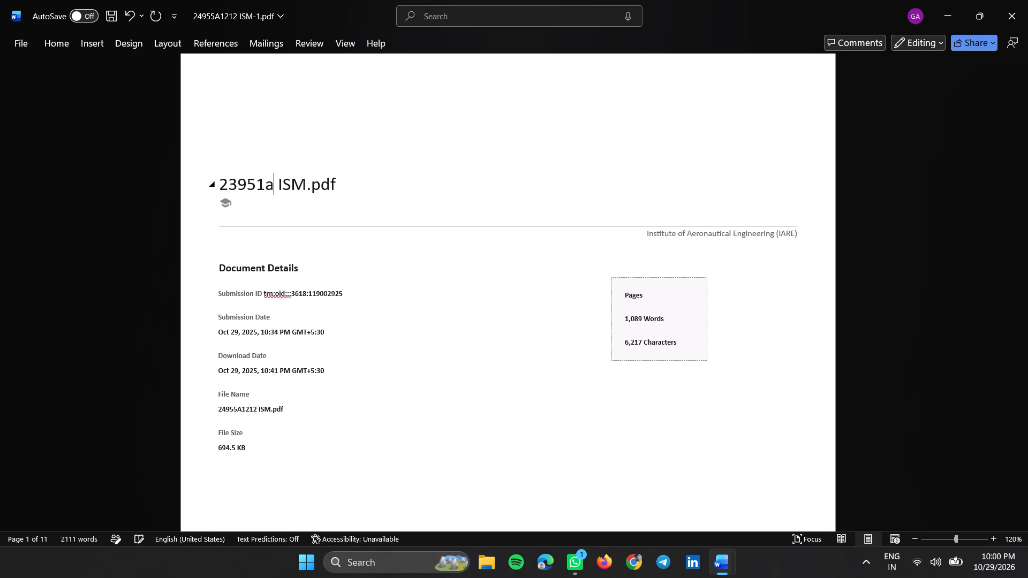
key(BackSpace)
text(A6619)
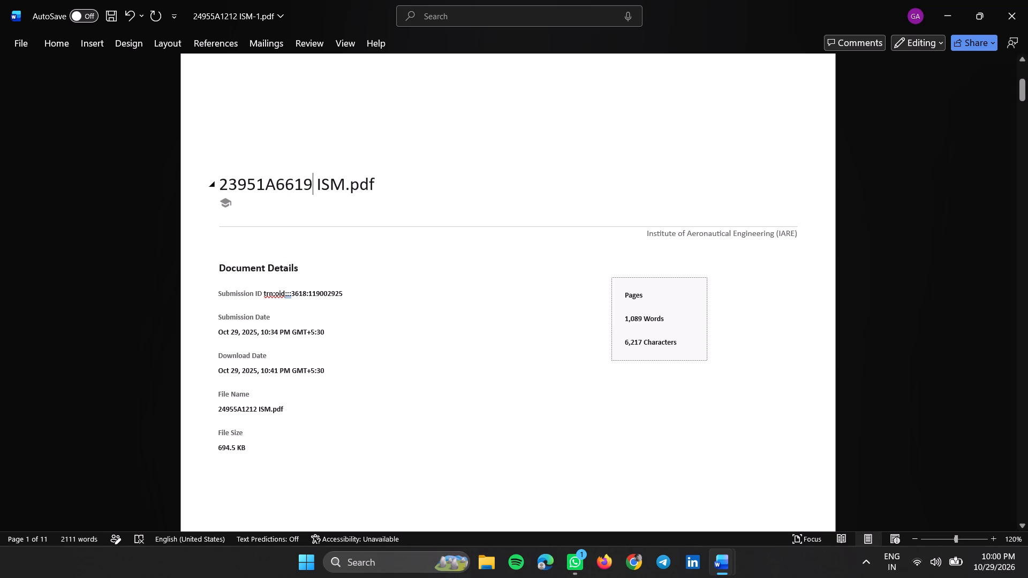
Change the subject code "ISM" in the first page's file title to "DL".
click(343, 182)
key(BackSpace)
key(BackSpace)
key(BackSpace)
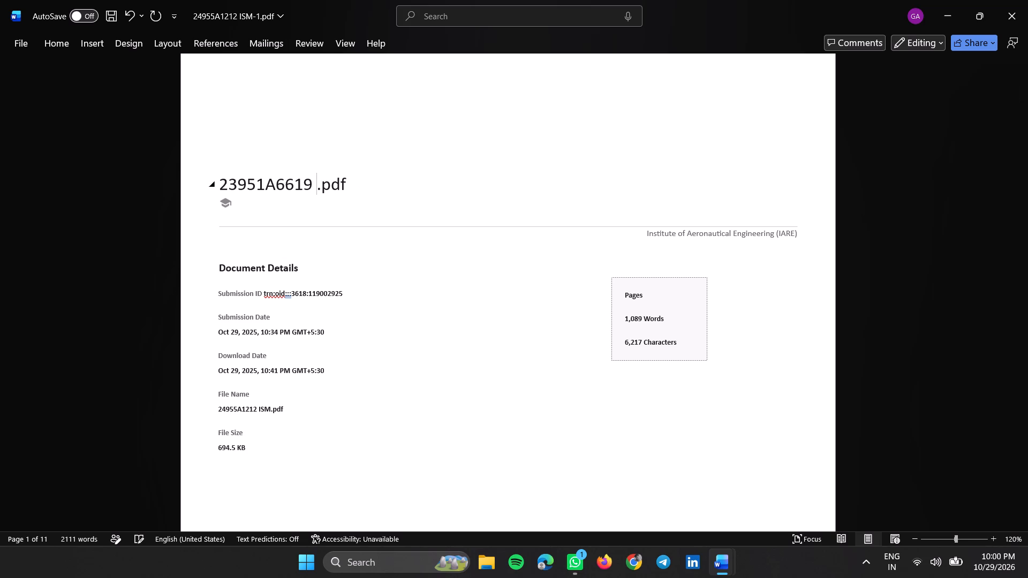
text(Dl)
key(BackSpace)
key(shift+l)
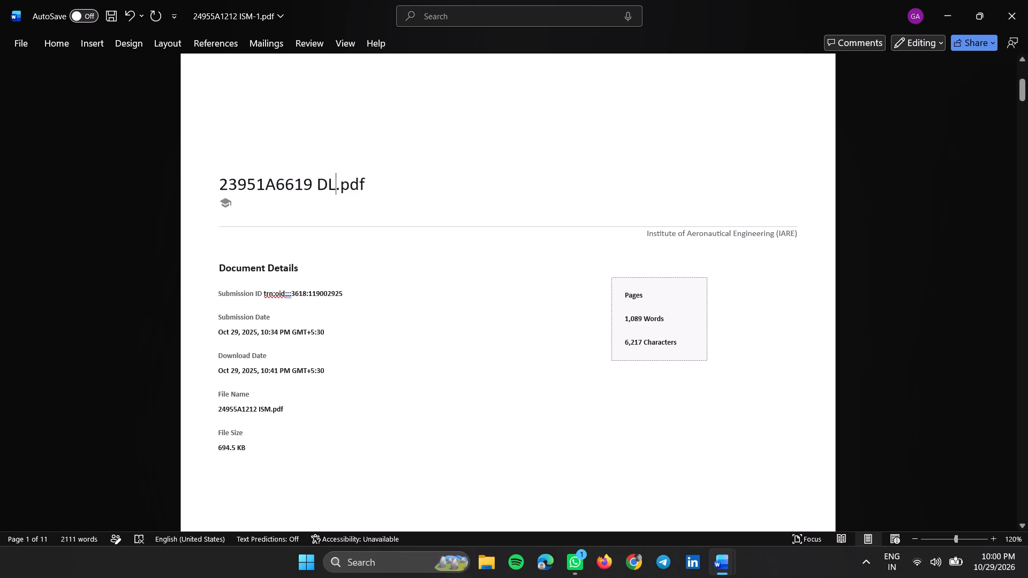
Update the File Name entry under Document Details to the author's roll number followed by "DL", keeping the .pdf extension.
click(270, 412)
key(BackSpace)
key(BackSpace)
key(BackSpace)
key(BackSpace)
key(BackSpace)
key(BackSpace)
key(BackSpace)
key(BackSpace)
key(BackSpace)
key(BackSpace)
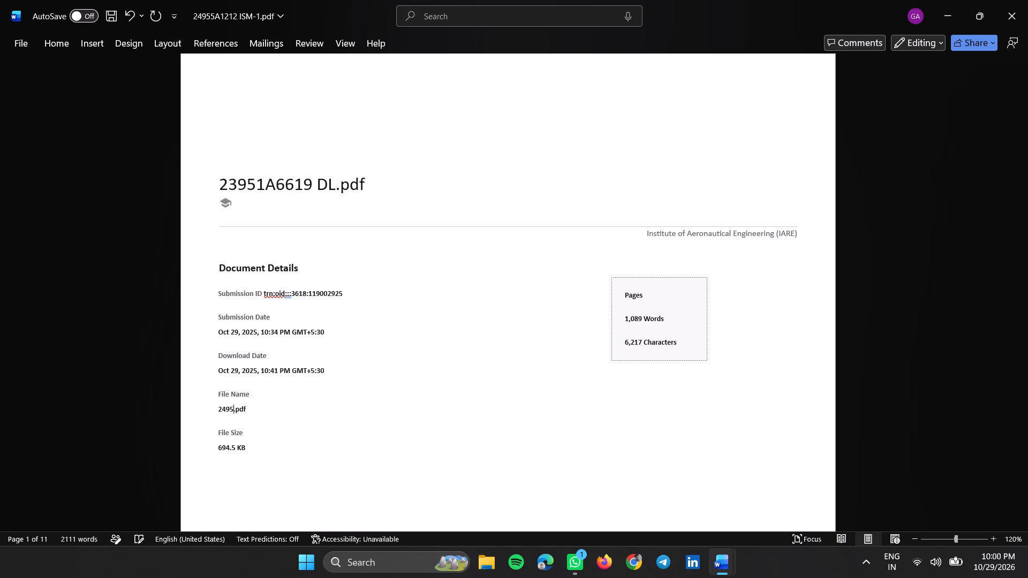
key(BackSpace)
key(BackSpace)
key(BackSpace)
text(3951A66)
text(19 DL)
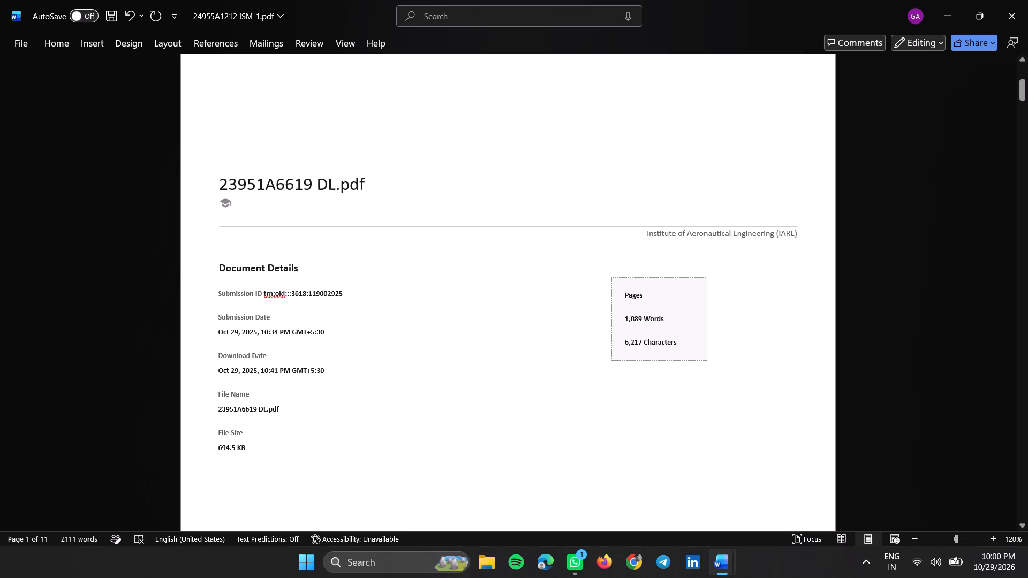
Shorten the gap before "Internet sources" under Filtered from the Report so it lines up with "Submitted works".
scroll(302, 402, down, 3)
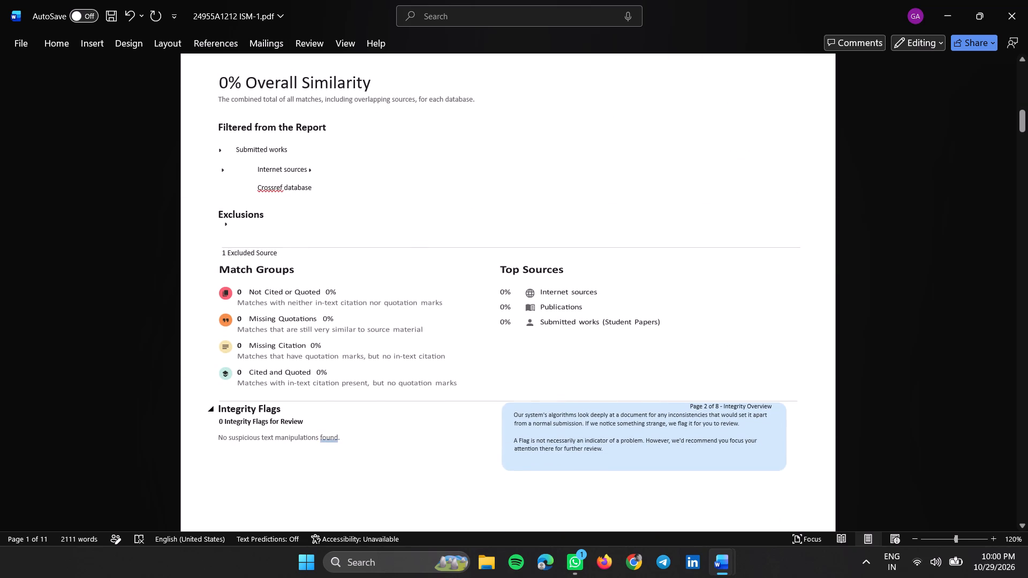
scroll(302, 402, down, 1)
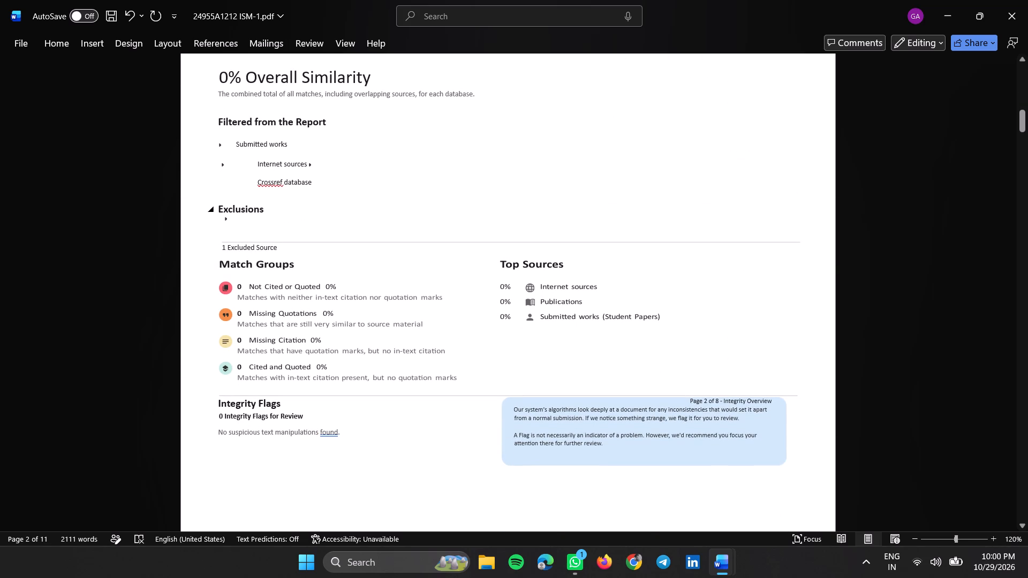
click(257, 167)
key(BackSpace)
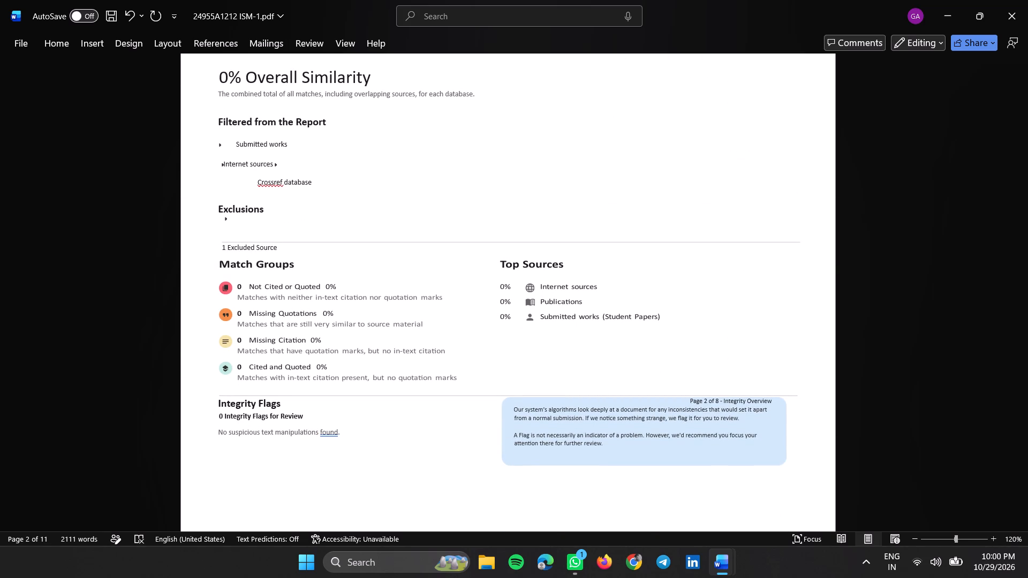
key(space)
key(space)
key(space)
key(BackSpace)
key(BackSpace)
key(BackSpace)
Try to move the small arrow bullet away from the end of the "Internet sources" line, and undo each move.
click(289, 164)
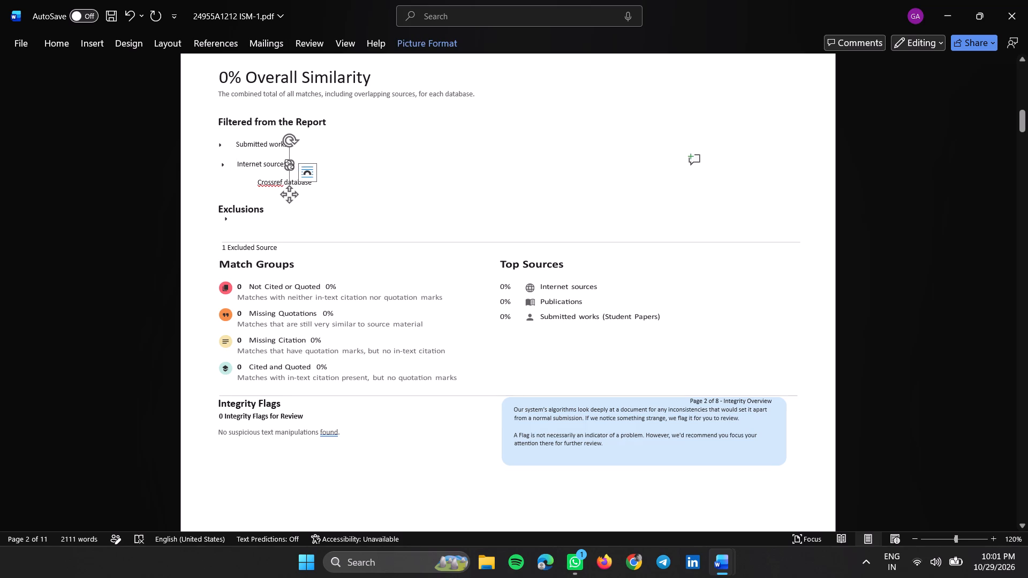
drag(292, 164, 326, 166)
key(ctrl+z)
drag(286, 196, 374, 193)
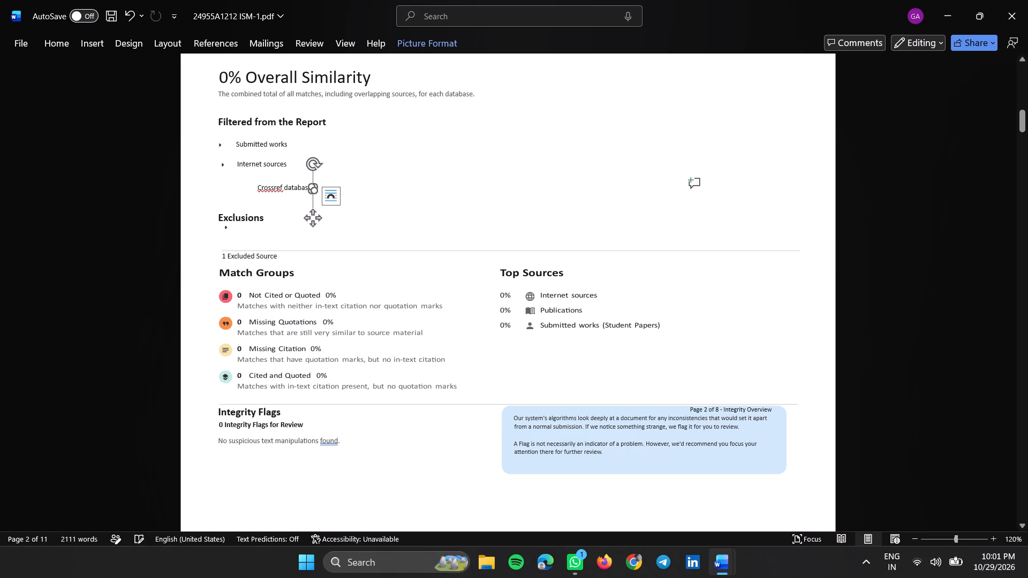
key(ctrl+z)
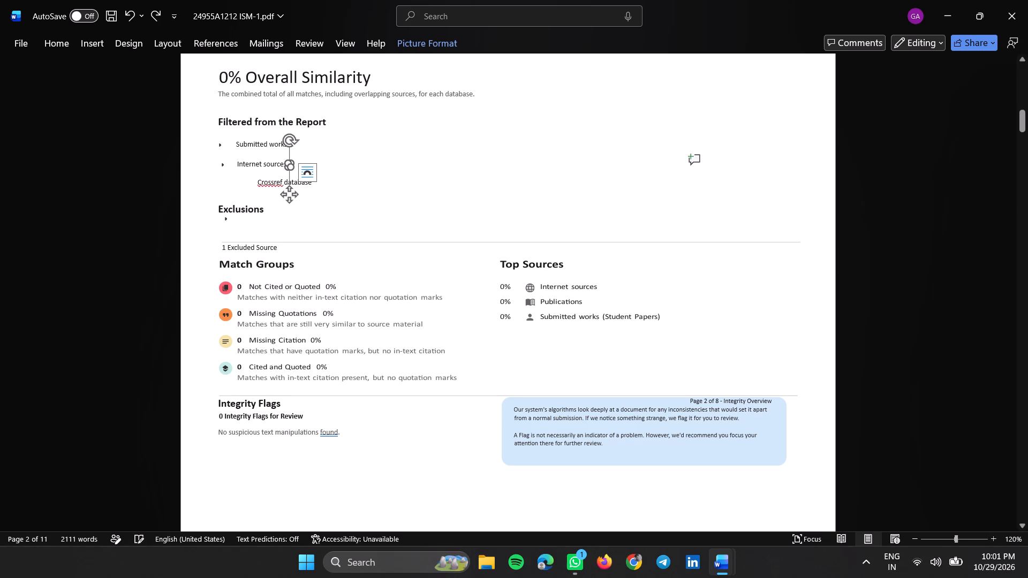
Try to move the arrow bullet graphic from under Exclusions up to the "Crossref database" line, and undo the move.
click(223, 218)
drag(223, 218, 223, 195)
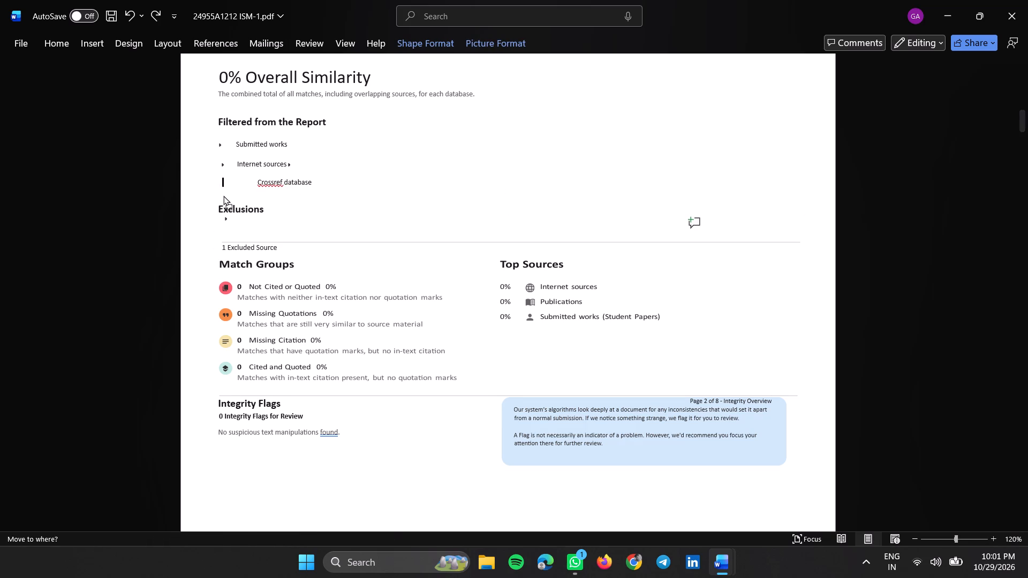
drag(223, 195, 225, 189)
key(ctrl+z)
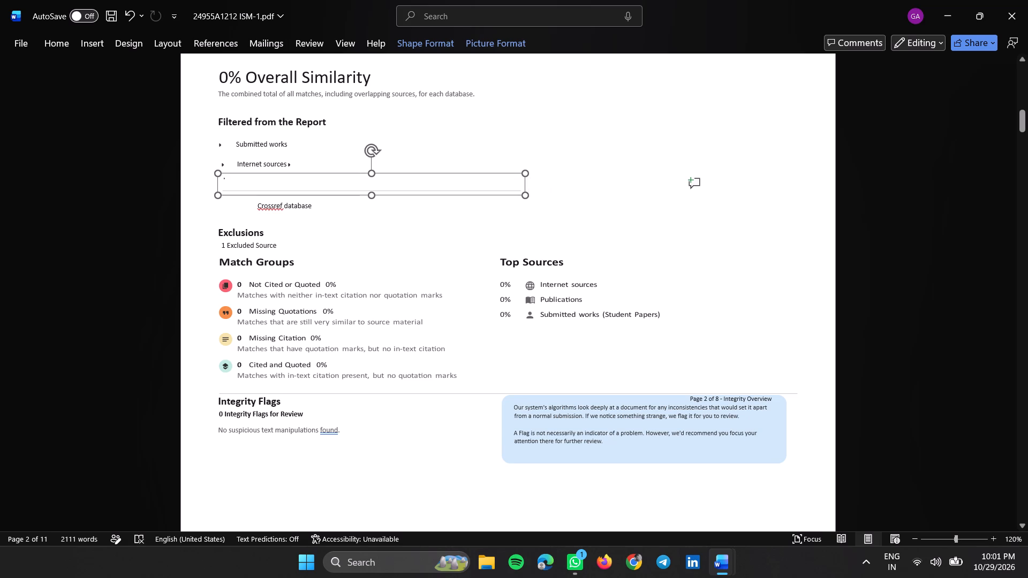
Move "Crossref database" with its arrow bullet onto its own line below "Internet sources", undoing the automatic list formatting.
click(255, 185)
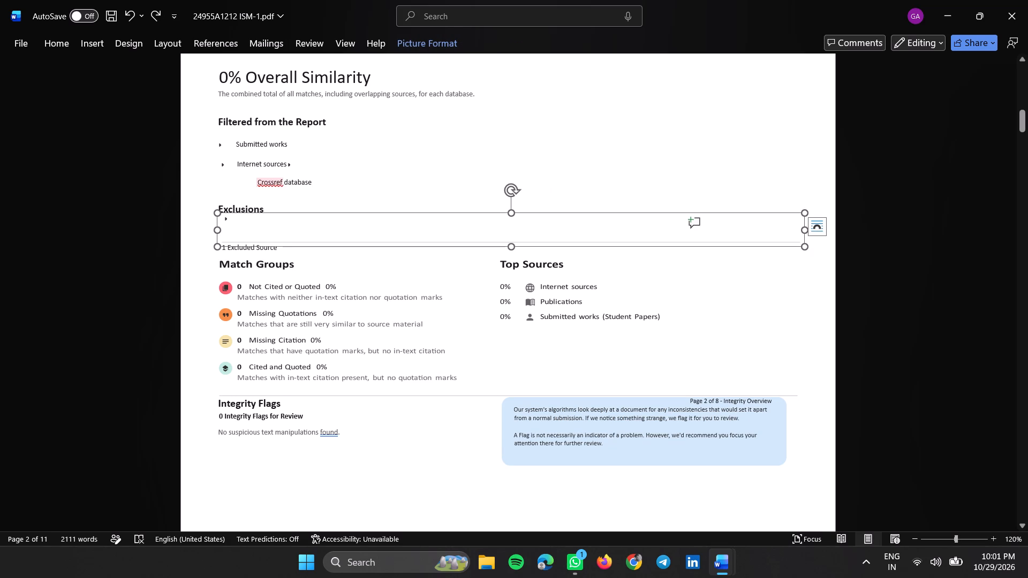
key(BackSpace)
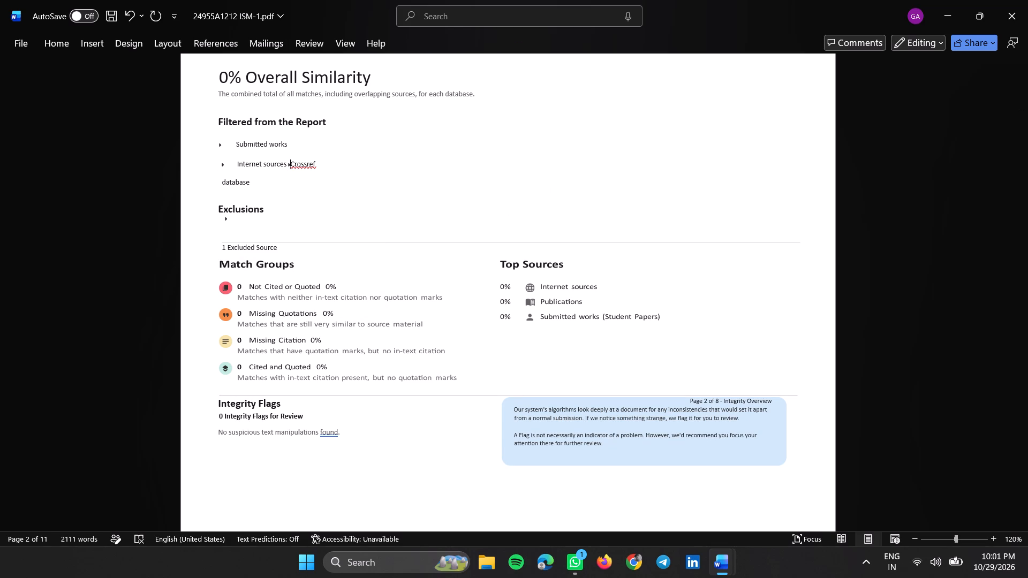
key(Left)
key(Return)
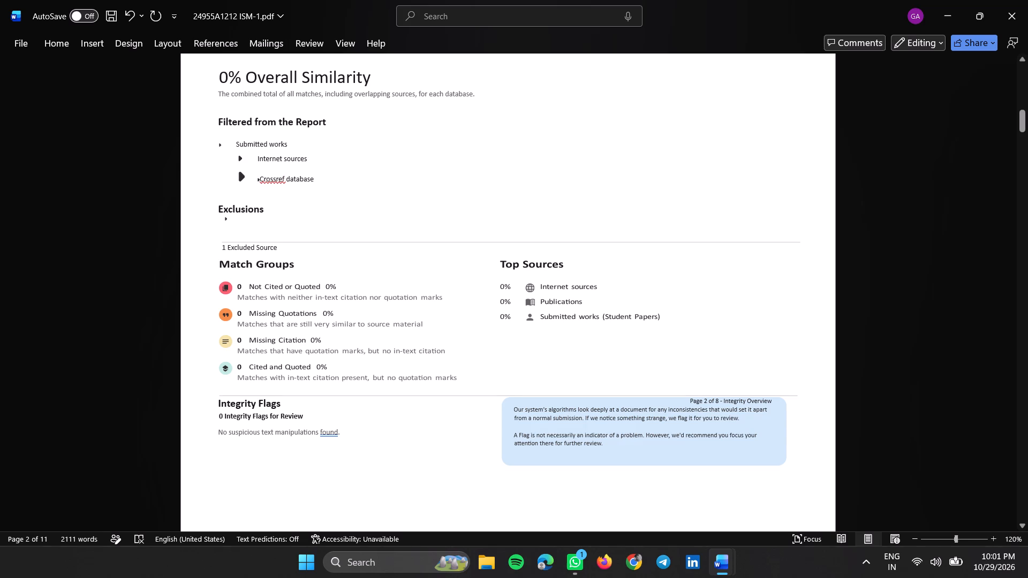
click(237, 175)
key(ctrl+z)
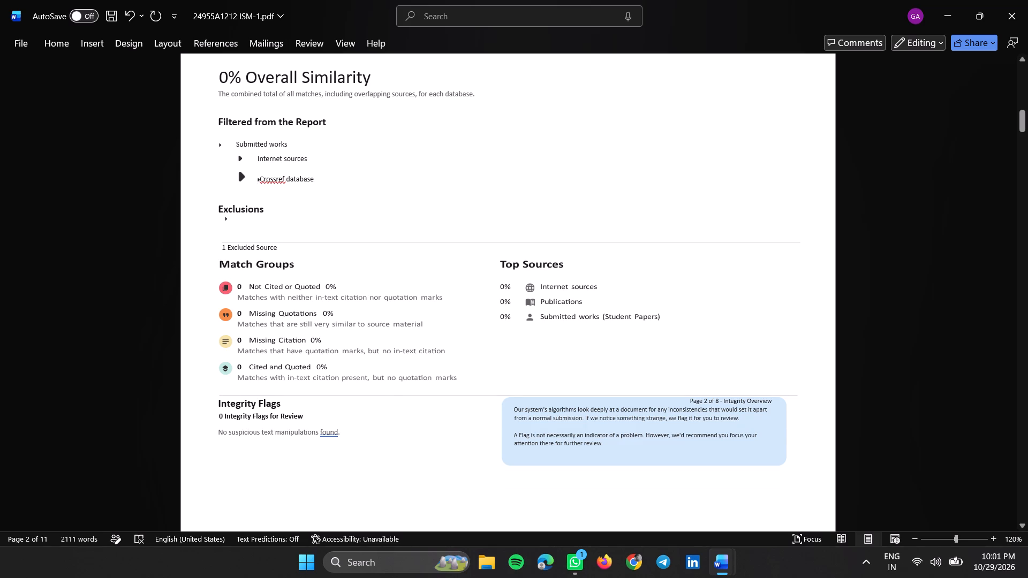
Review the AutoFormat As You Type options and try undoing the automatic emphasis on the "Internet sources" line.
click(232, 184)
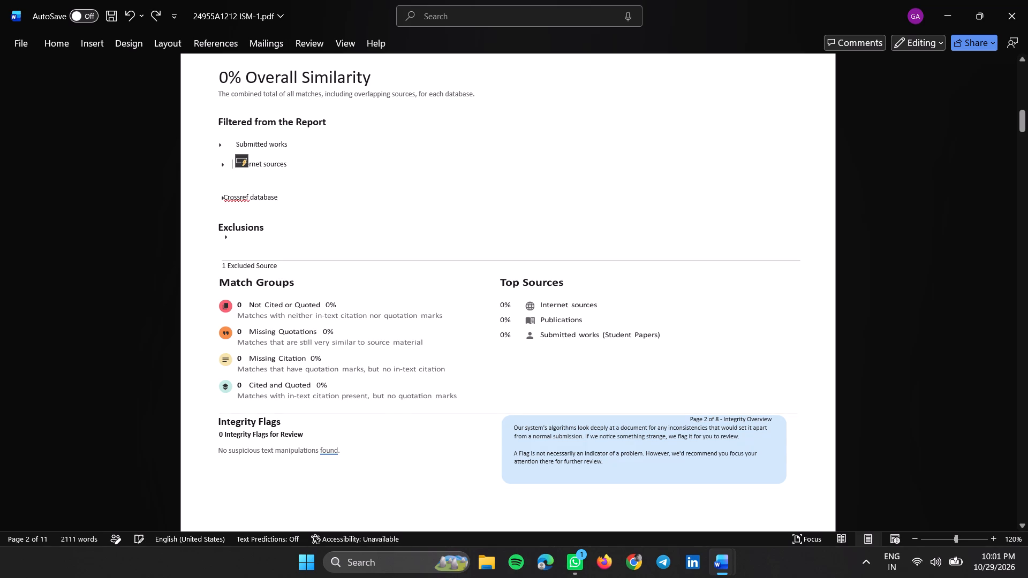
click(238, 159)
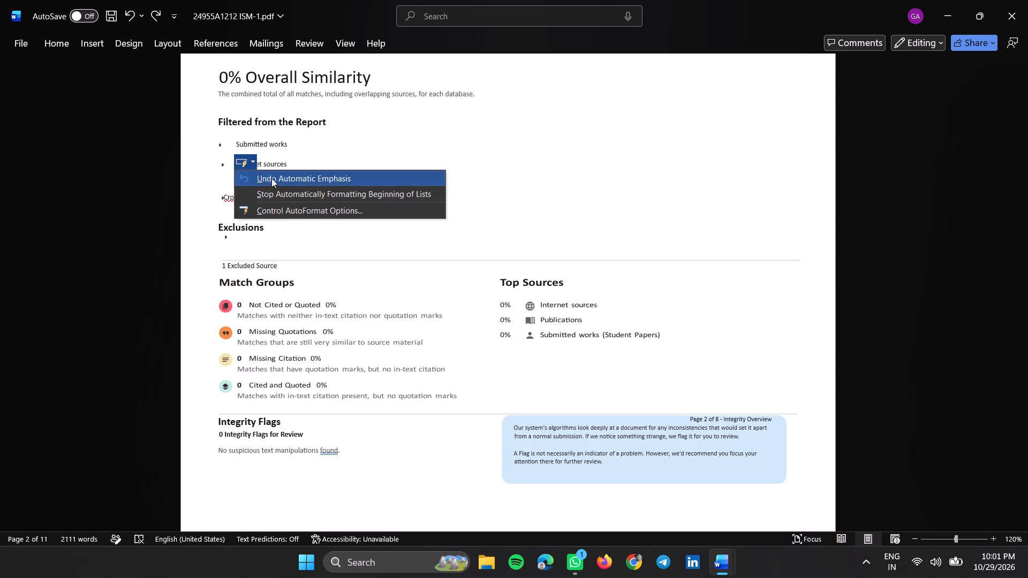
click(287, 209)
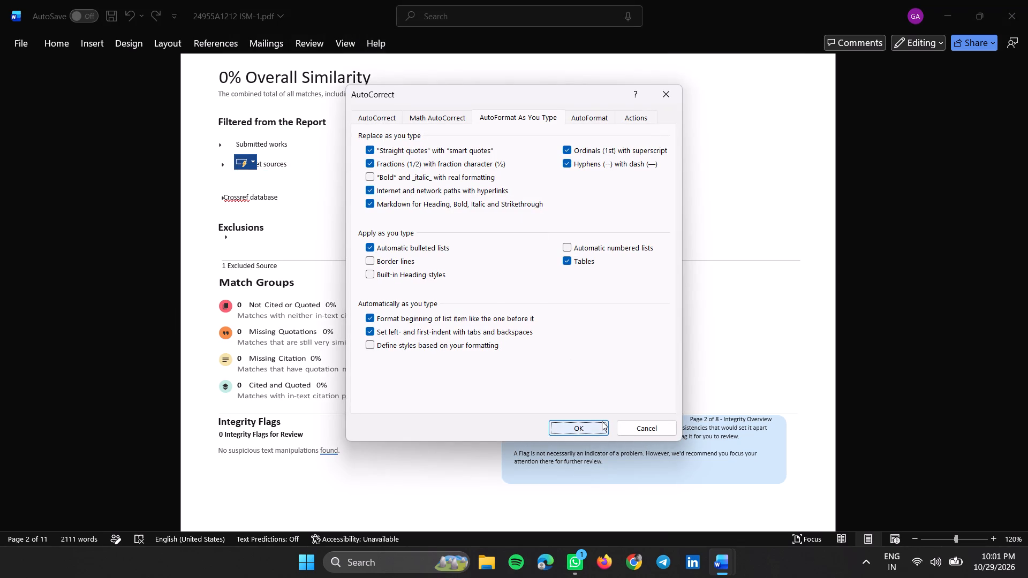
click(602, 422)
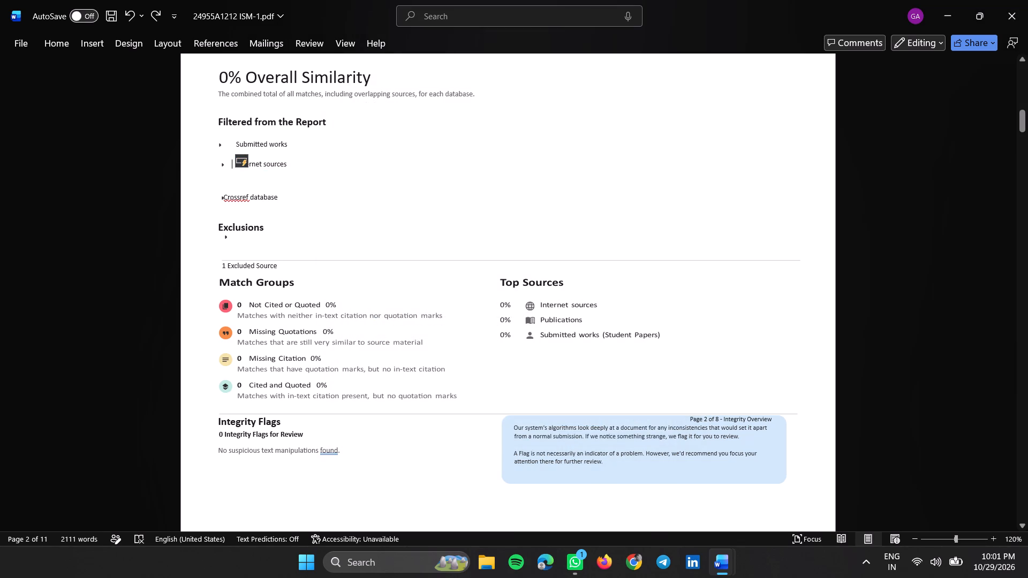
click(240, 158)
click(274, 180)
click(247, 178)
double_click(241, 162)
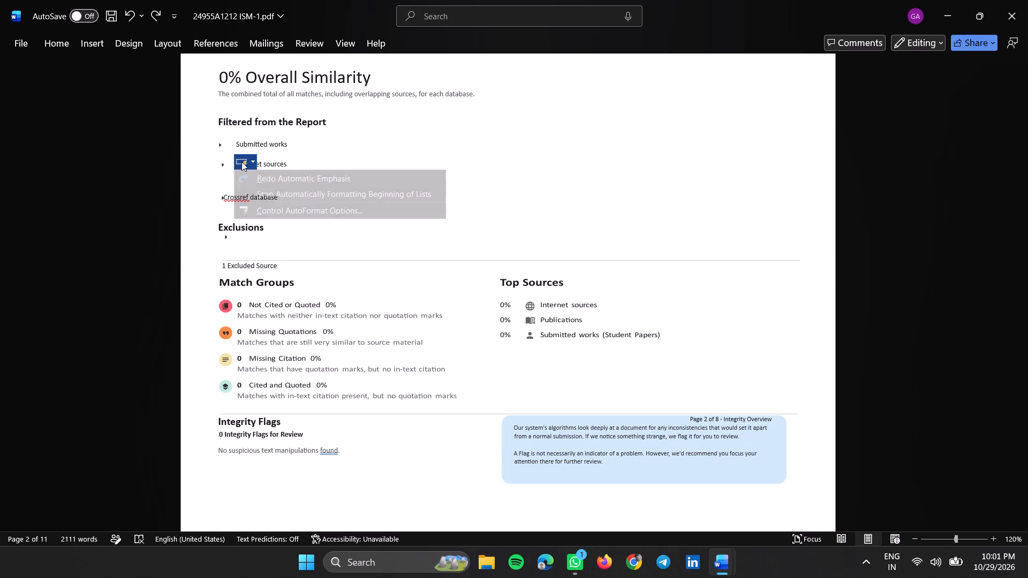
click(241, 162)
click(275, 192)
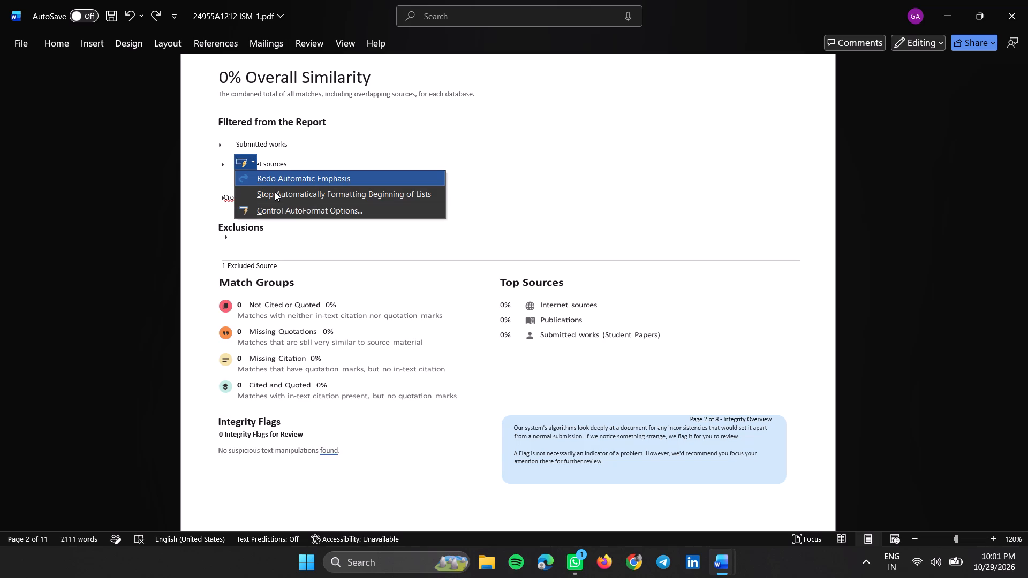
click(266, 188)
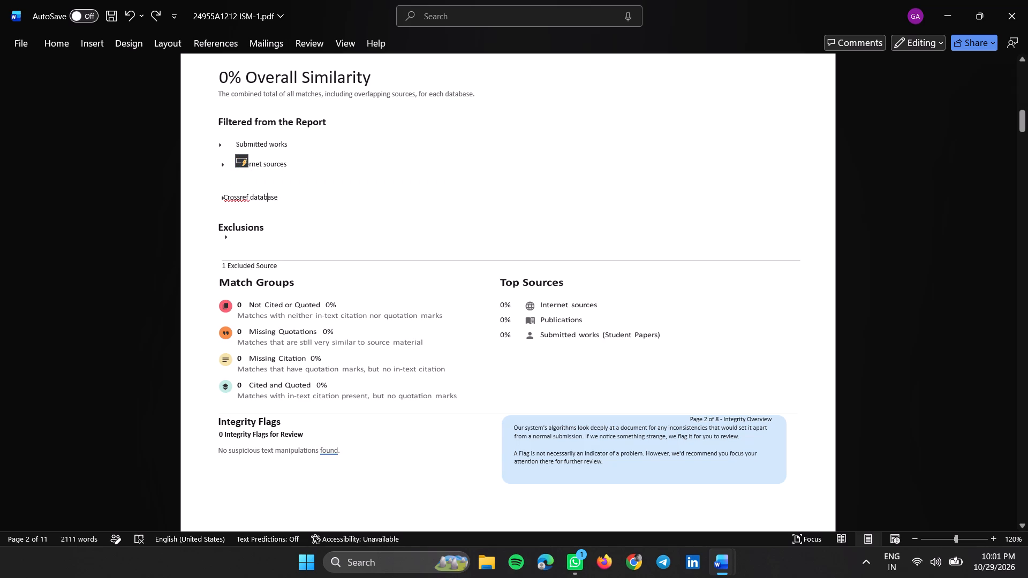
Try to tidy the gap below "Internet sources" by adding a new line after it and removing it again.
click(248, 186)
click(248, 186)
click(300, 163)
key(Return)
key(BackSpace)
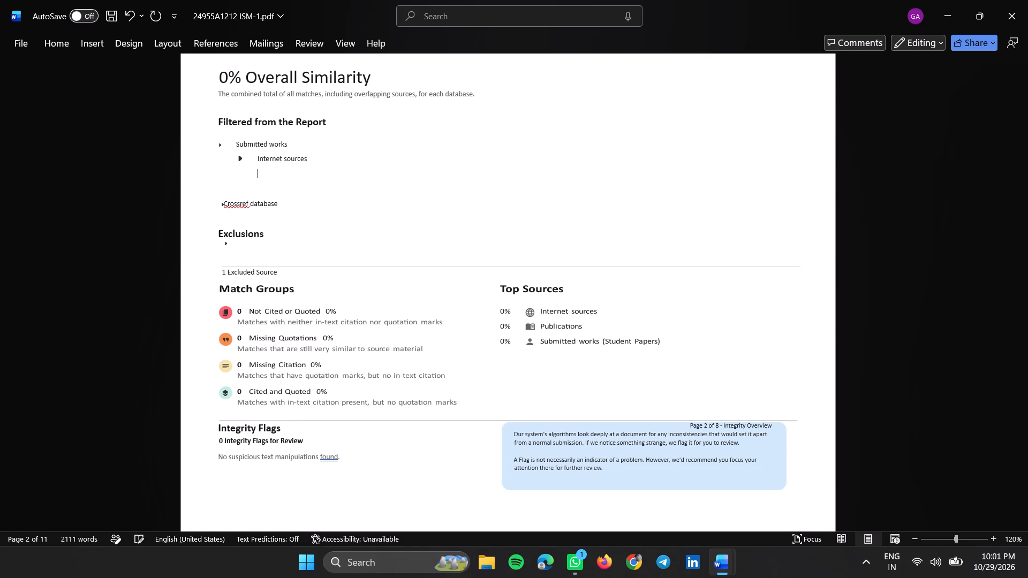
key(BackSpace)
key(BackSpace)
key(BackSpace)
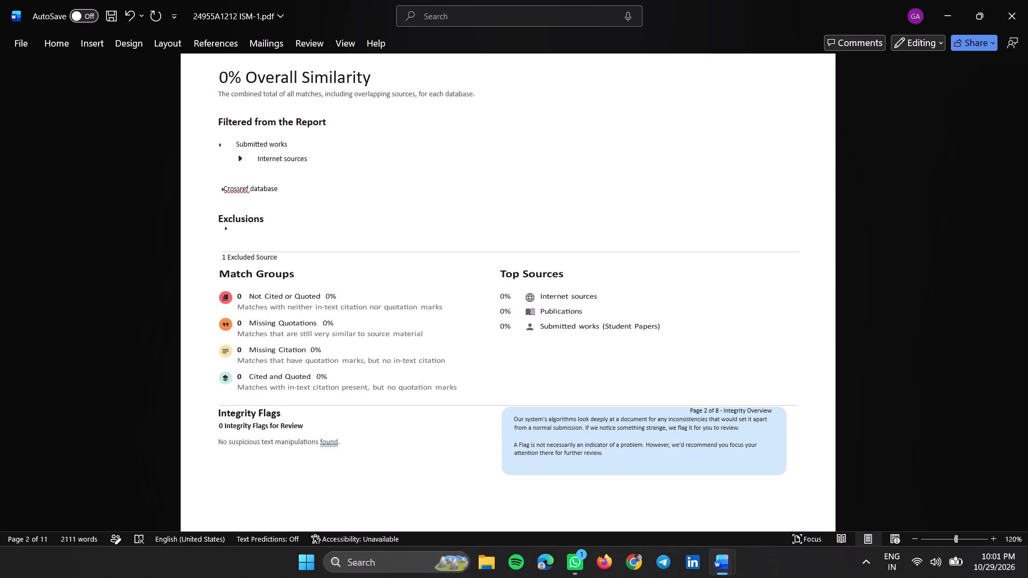
Remove the list bullet from "Internet sources" and delete that line and the blank space under Filtered from the Report.
click(248, 157)
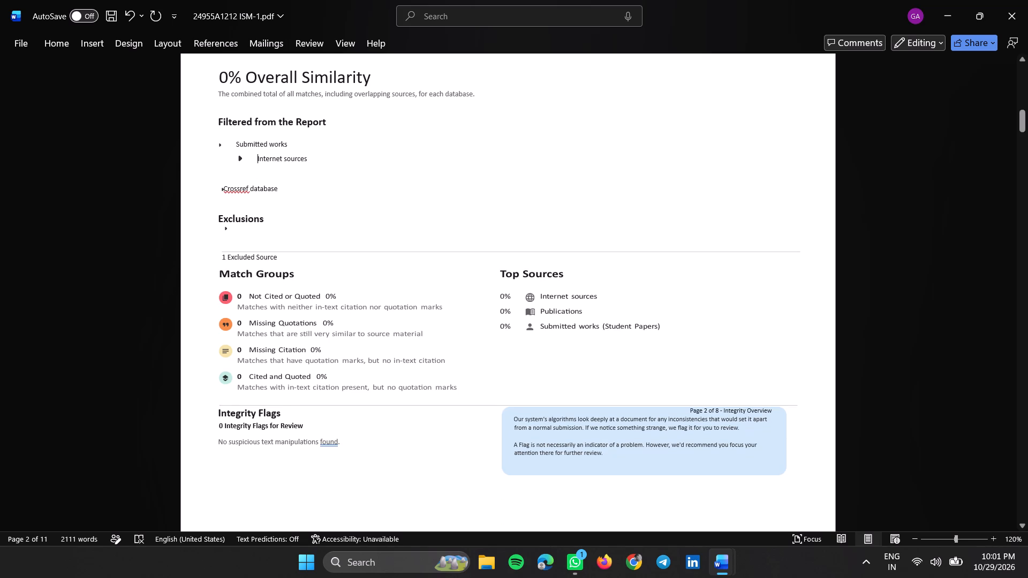
click(248, 157)
key(BackSpace)
key(BackSpace)
click(278, 148)
drag(274, 165, 214, 165)
key(BackSpace)
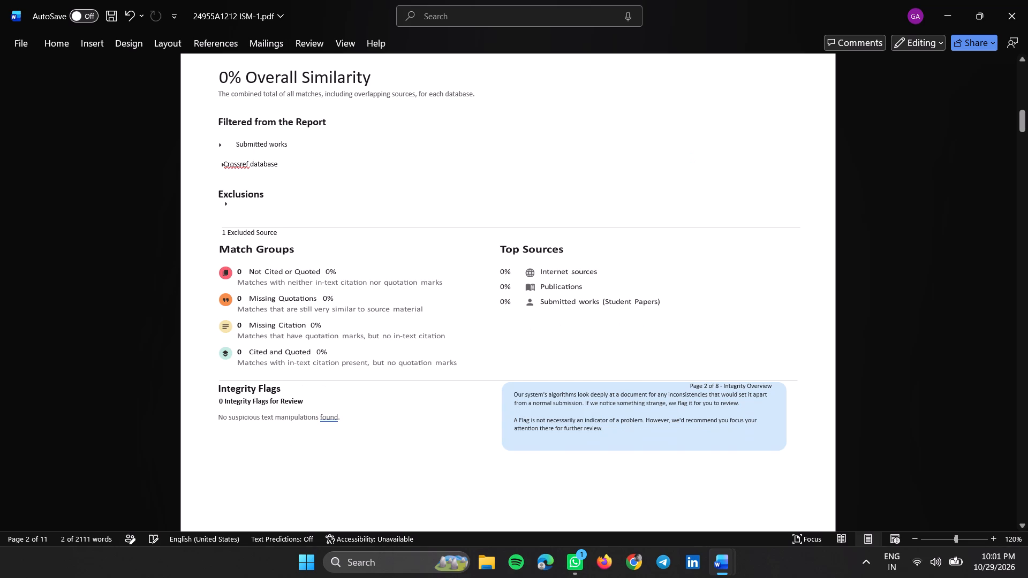
Insert seven spaces between the arrow bullet and "Crossref database" so the text lines up with "Submitted works".
key(Right)
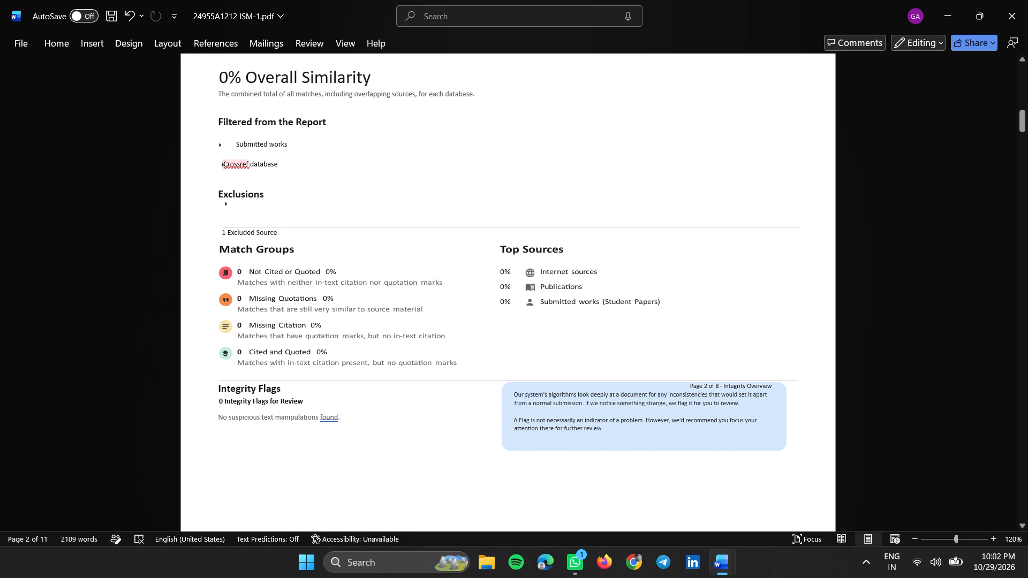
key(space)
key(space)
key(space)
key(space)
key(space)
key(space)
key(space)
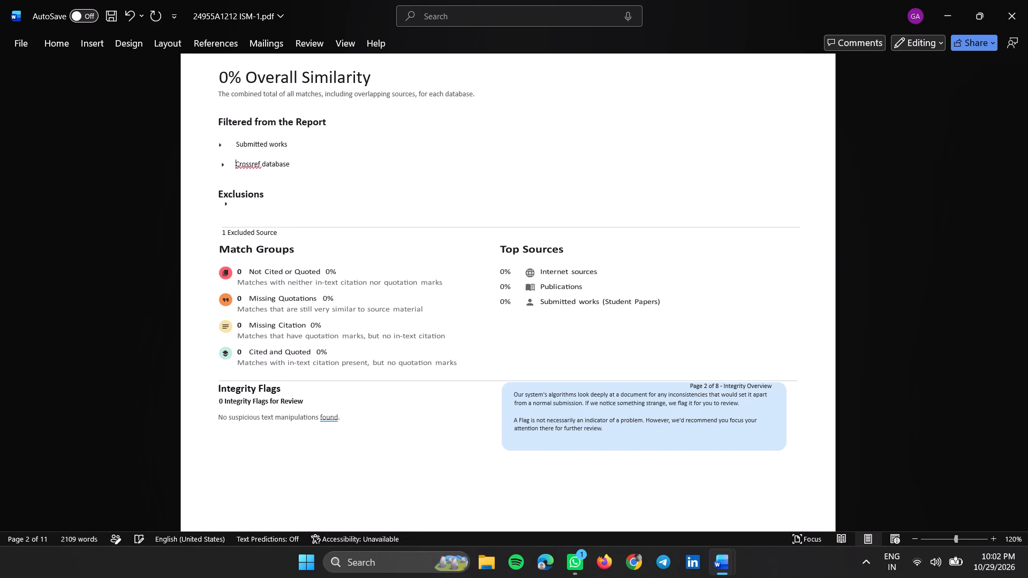
Check the report's pages in the print preview, from the last page back to the cover page.
scroll(376, 205, down, 1)
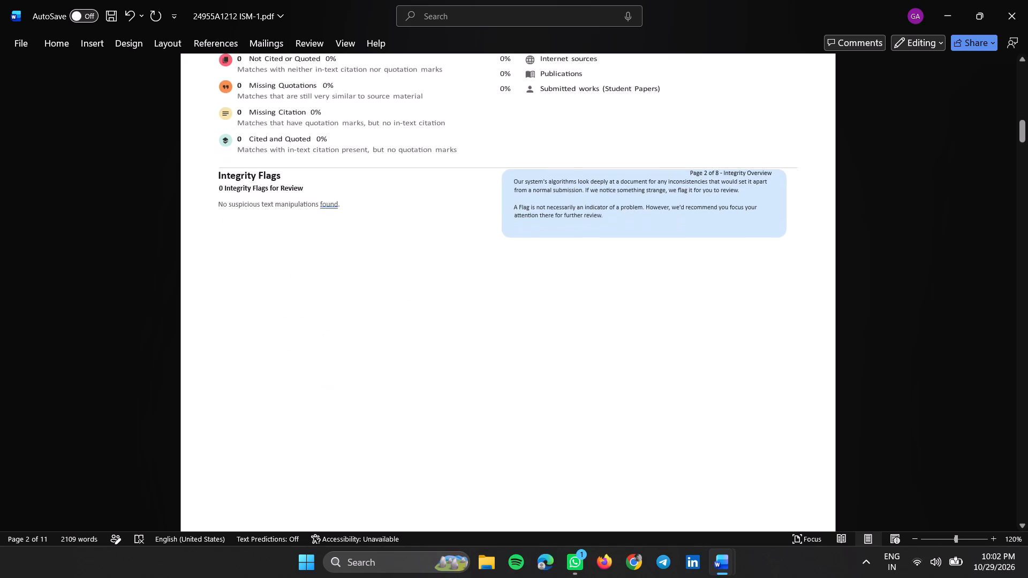
scroll(376, 205, down, 20)
scroll(376, 205, down, 4)
key(ctrl+p)
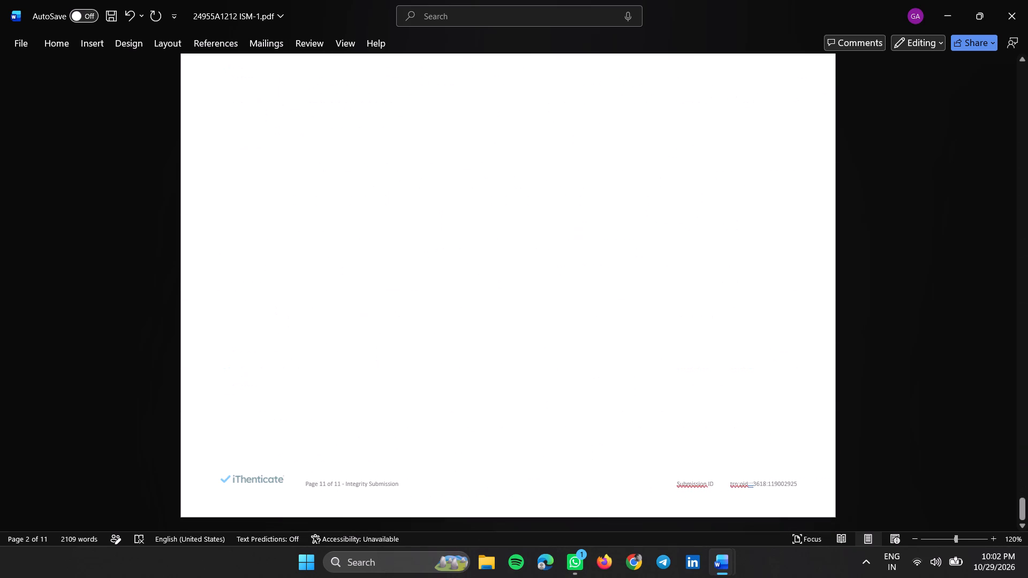
scroll(558, 219, up, 20)
scroll(558, 219, up, 20)
scroll(558, 219, down, 8)
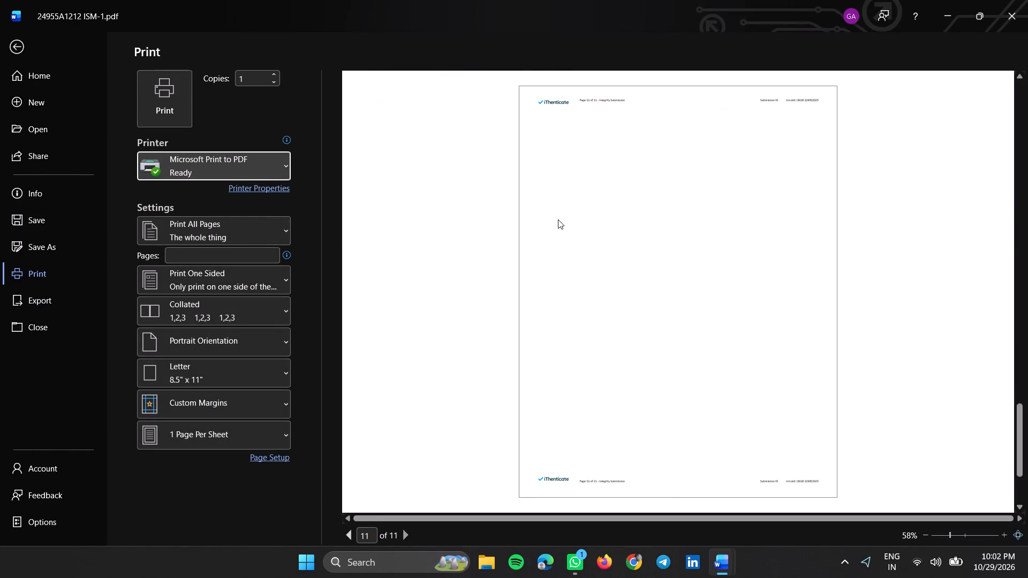
scroll(558, 219, down, 9)
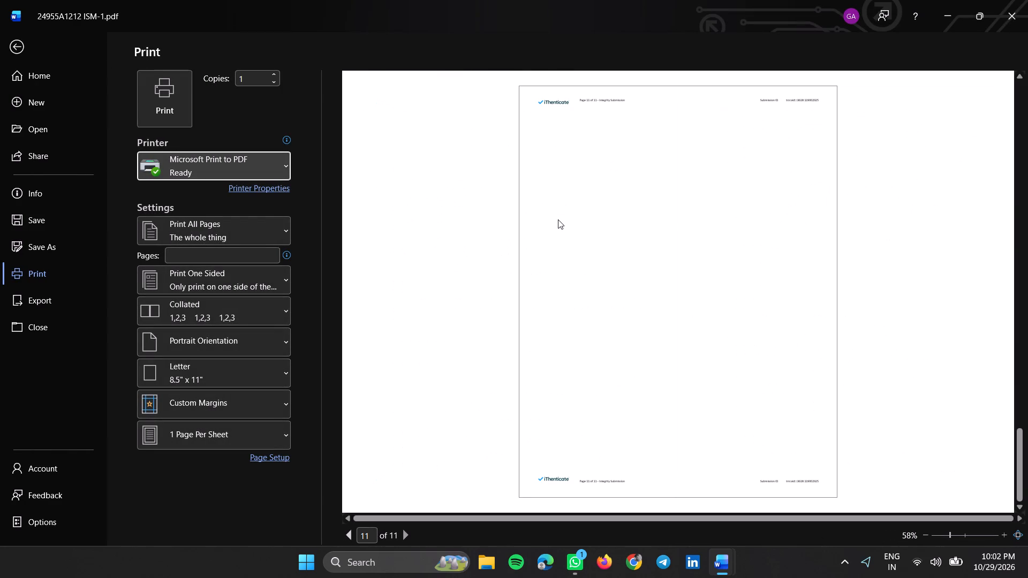
key(Right)
key(Up)
key(Up)
click(613, 216)
key(Up)
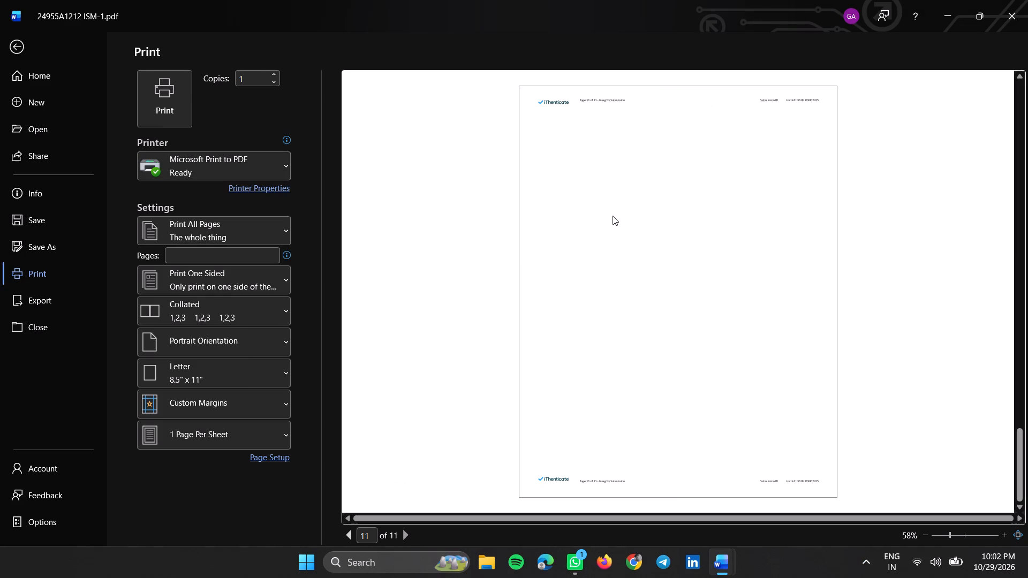
key(Up)
key(Up)
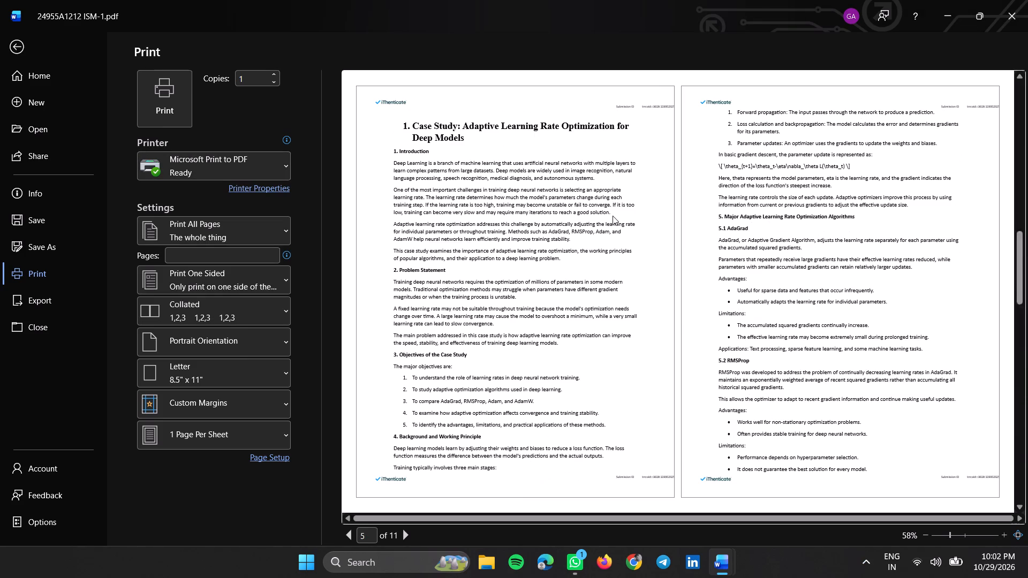
key(Up)
key(Up)
key(Up)
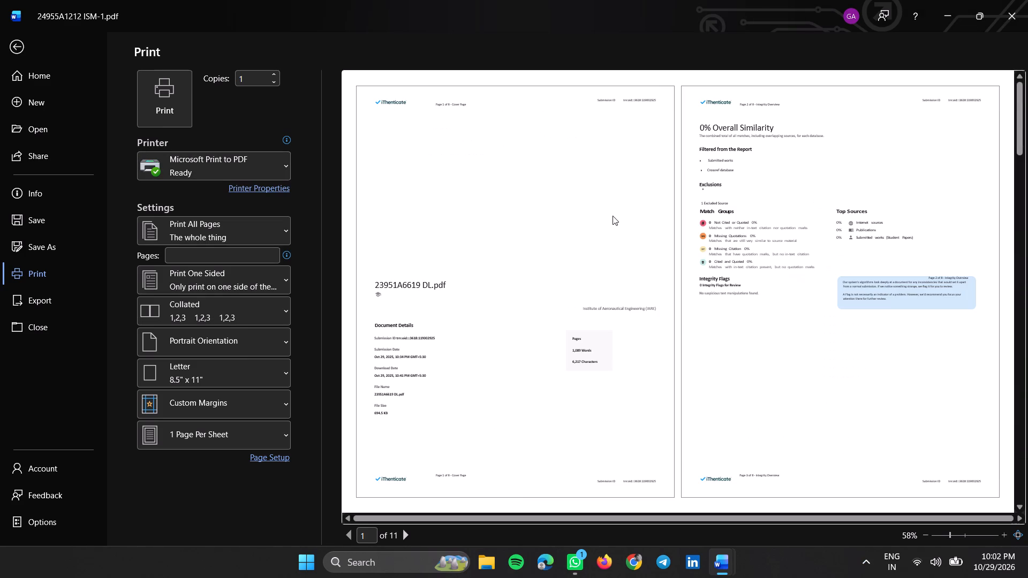
Print all pages with Microsoft Print to PDF, saving in the AAT-1 VII SEM folder under the author's first name followed by "DL".
click(168, 111)
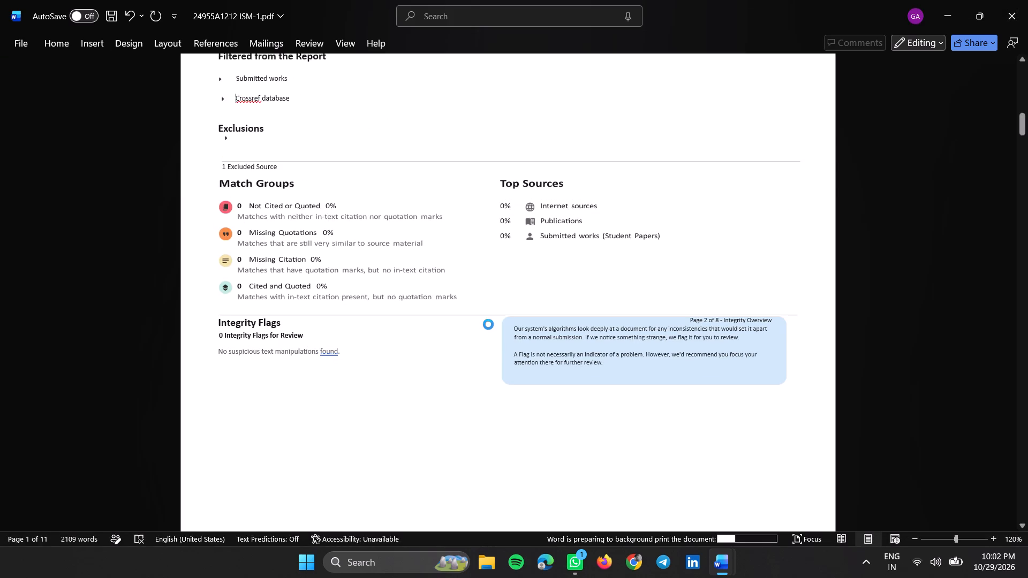
scroll(232, 108, down, 7)
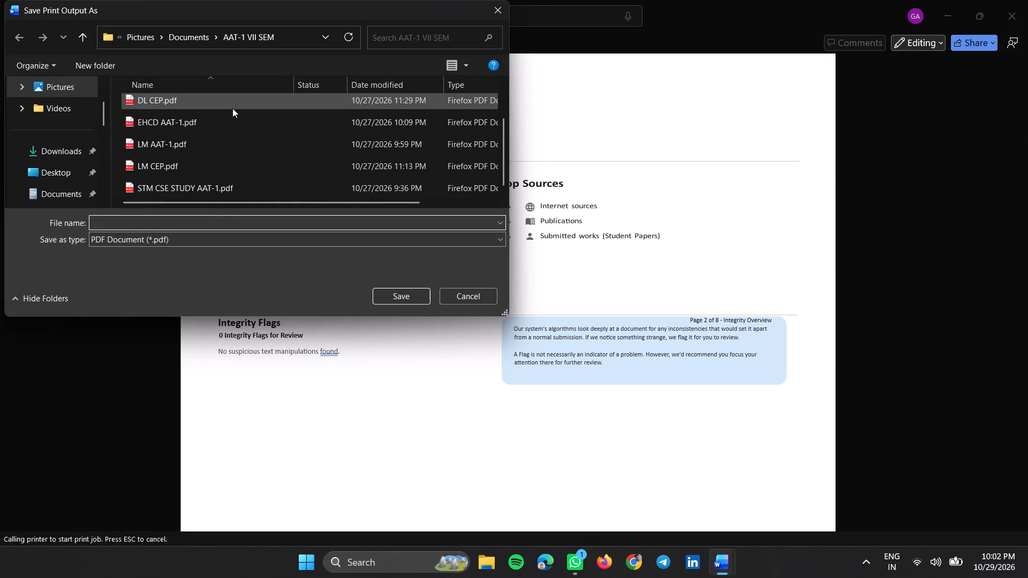
click(199, 214)
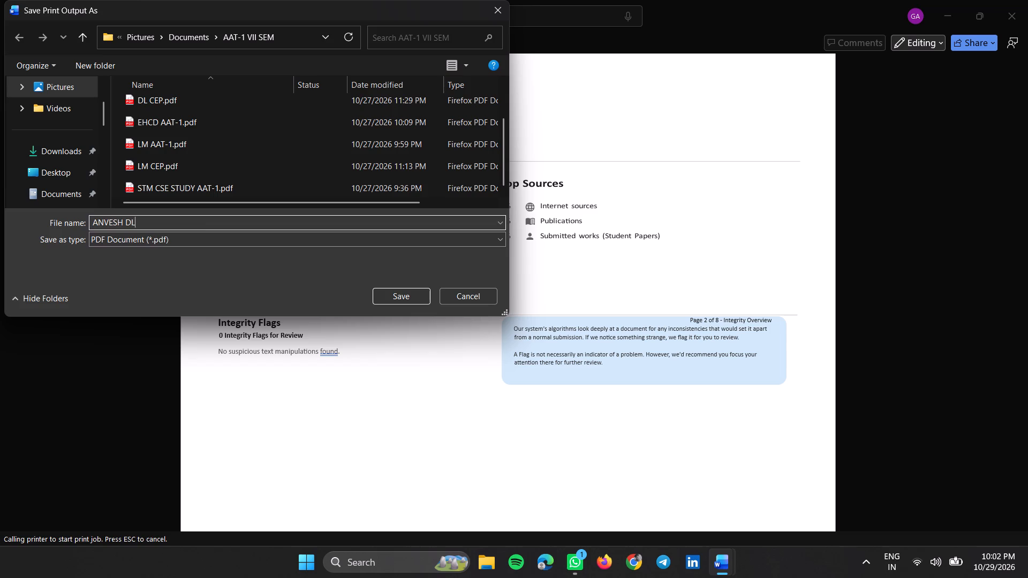
key(Return)
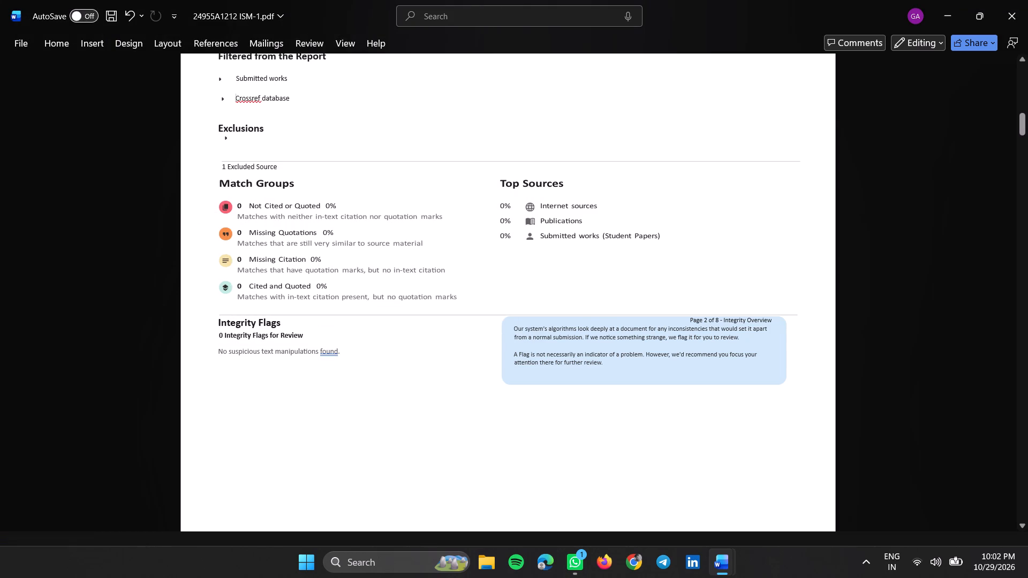
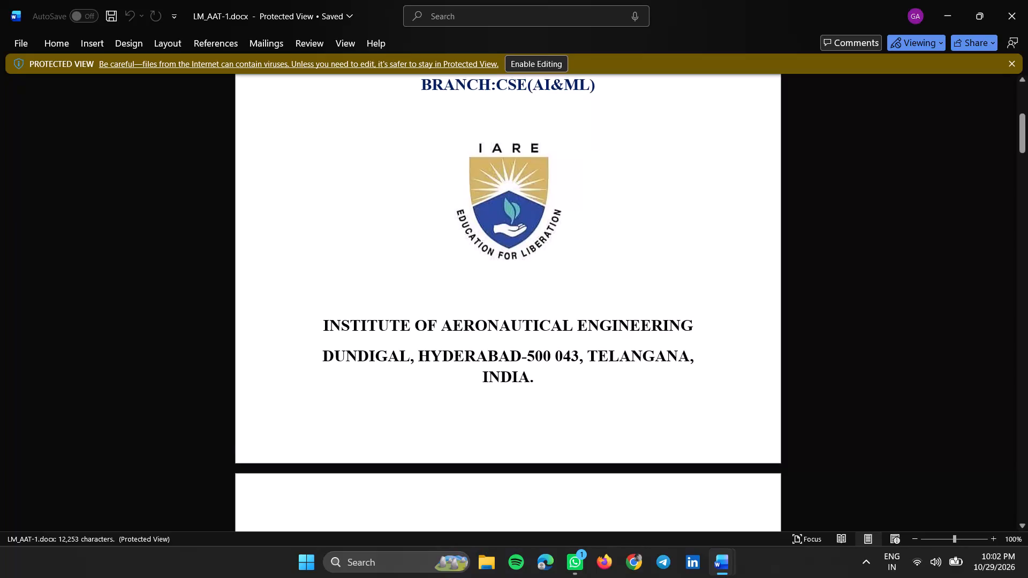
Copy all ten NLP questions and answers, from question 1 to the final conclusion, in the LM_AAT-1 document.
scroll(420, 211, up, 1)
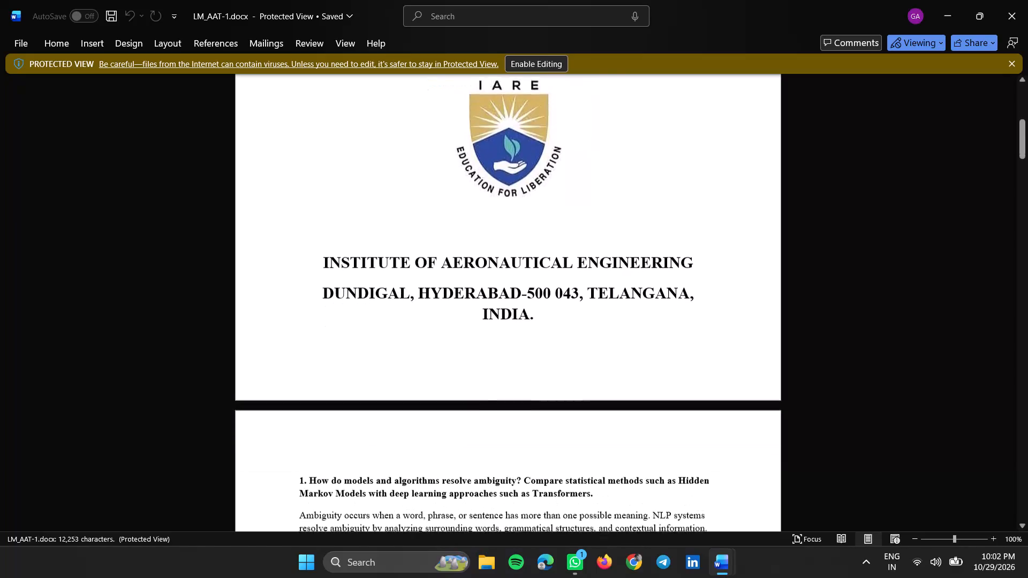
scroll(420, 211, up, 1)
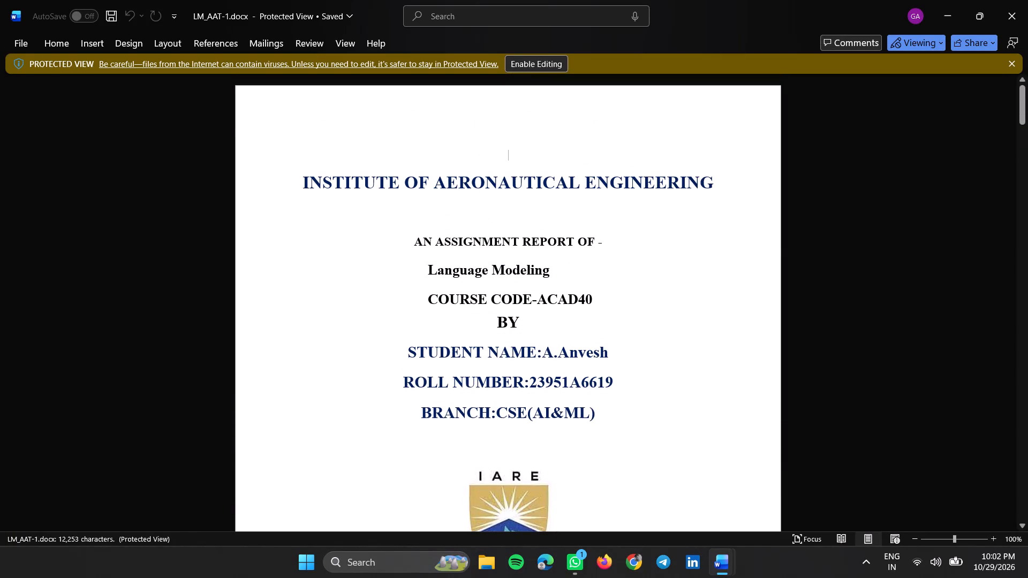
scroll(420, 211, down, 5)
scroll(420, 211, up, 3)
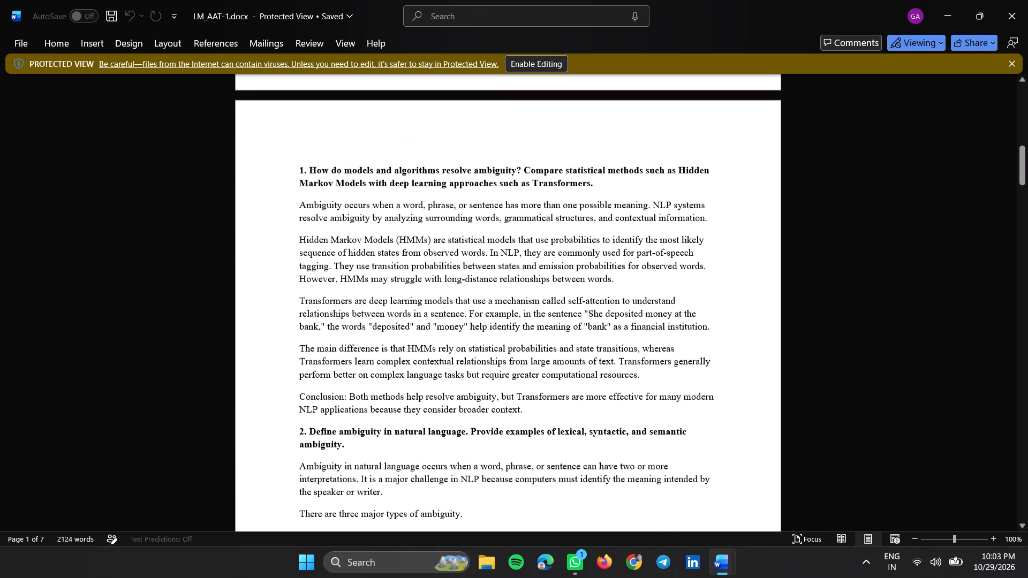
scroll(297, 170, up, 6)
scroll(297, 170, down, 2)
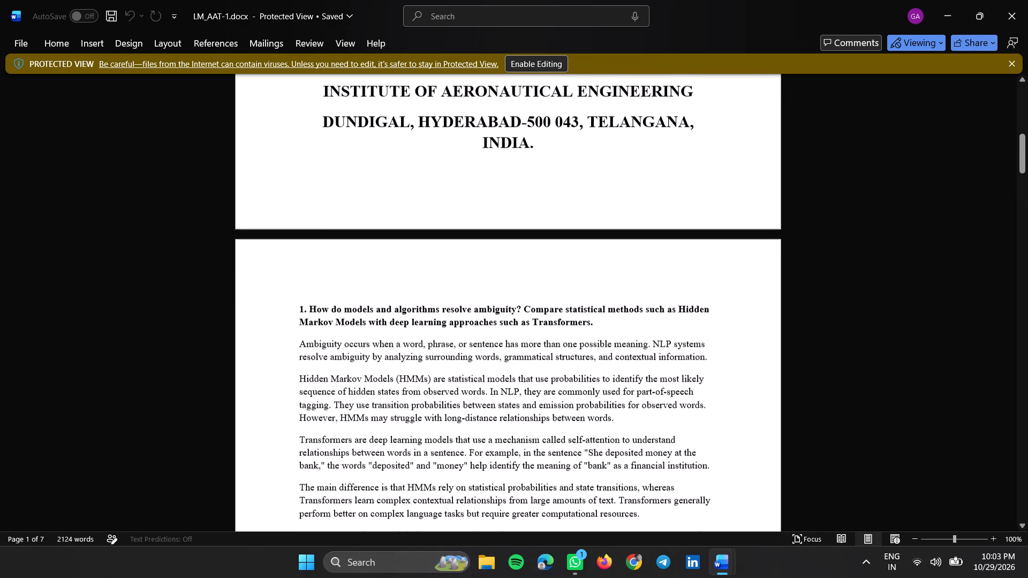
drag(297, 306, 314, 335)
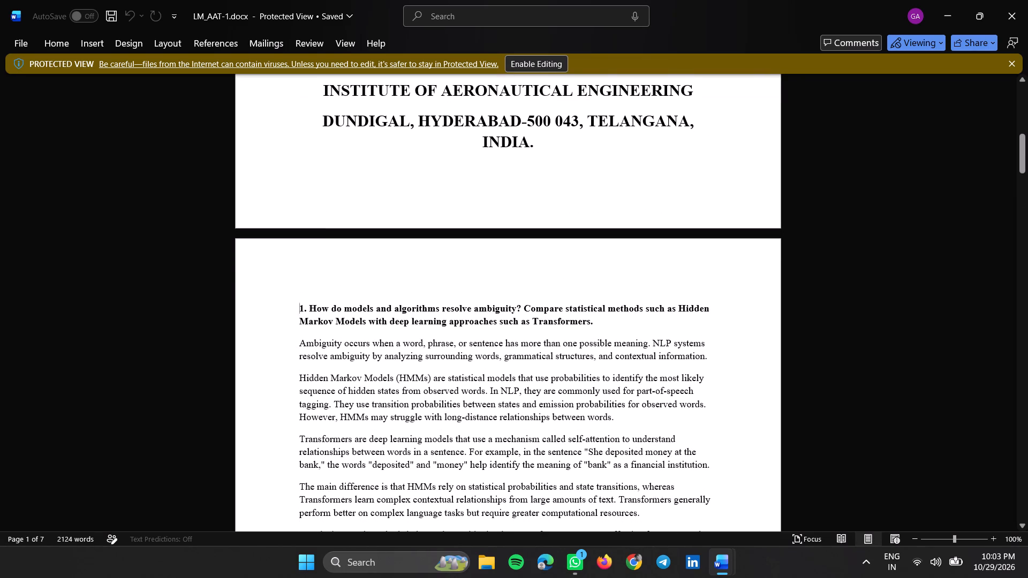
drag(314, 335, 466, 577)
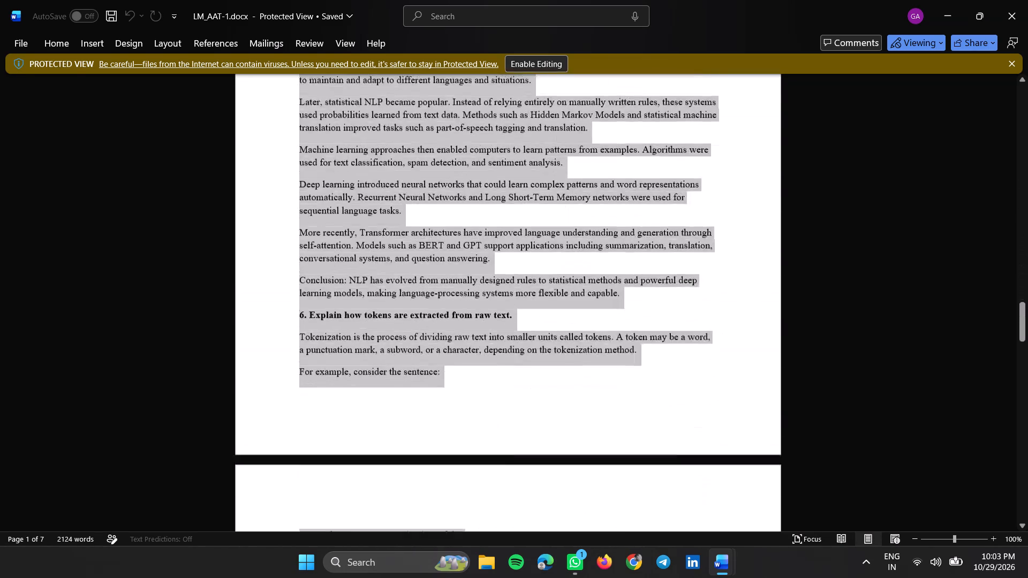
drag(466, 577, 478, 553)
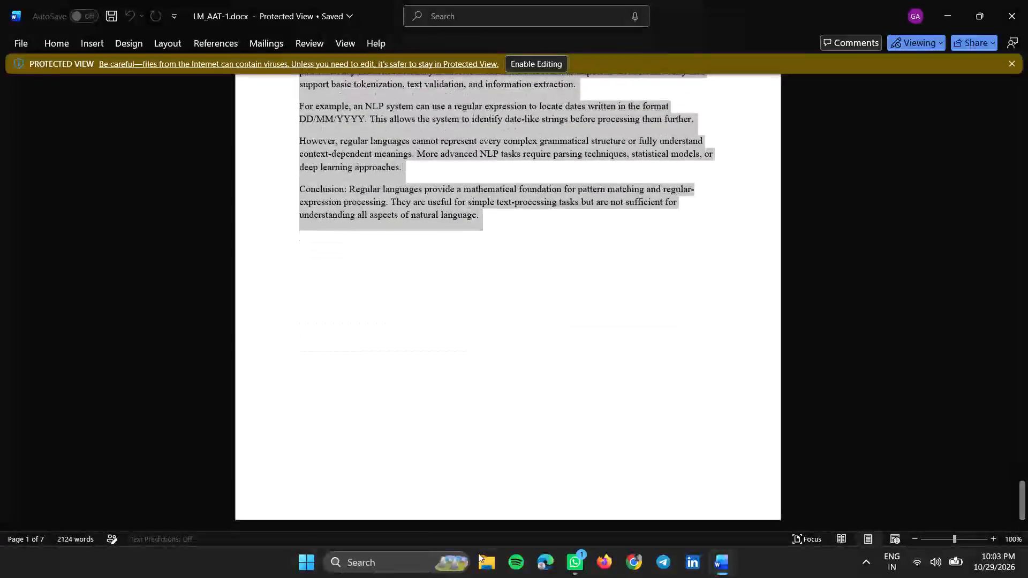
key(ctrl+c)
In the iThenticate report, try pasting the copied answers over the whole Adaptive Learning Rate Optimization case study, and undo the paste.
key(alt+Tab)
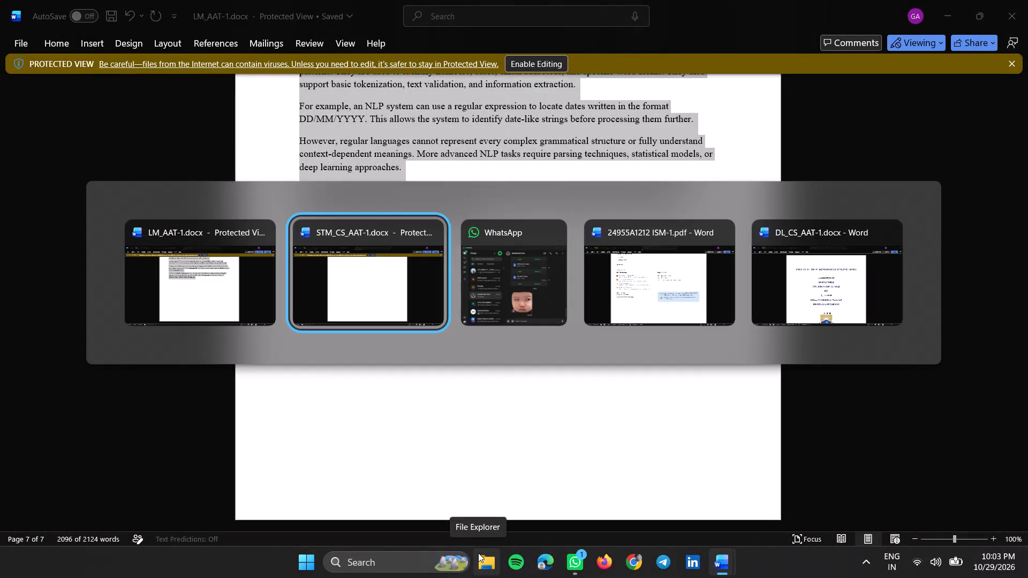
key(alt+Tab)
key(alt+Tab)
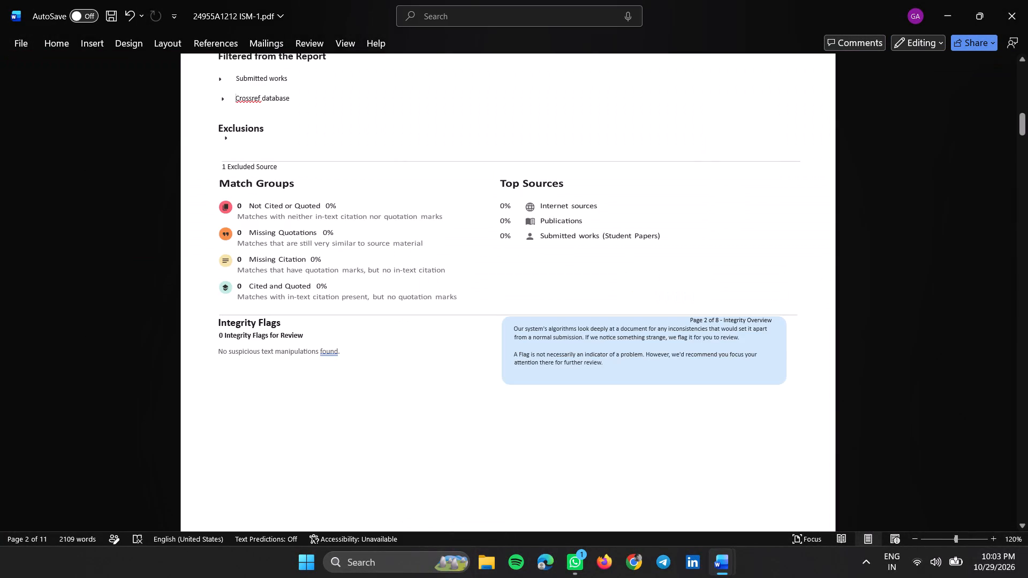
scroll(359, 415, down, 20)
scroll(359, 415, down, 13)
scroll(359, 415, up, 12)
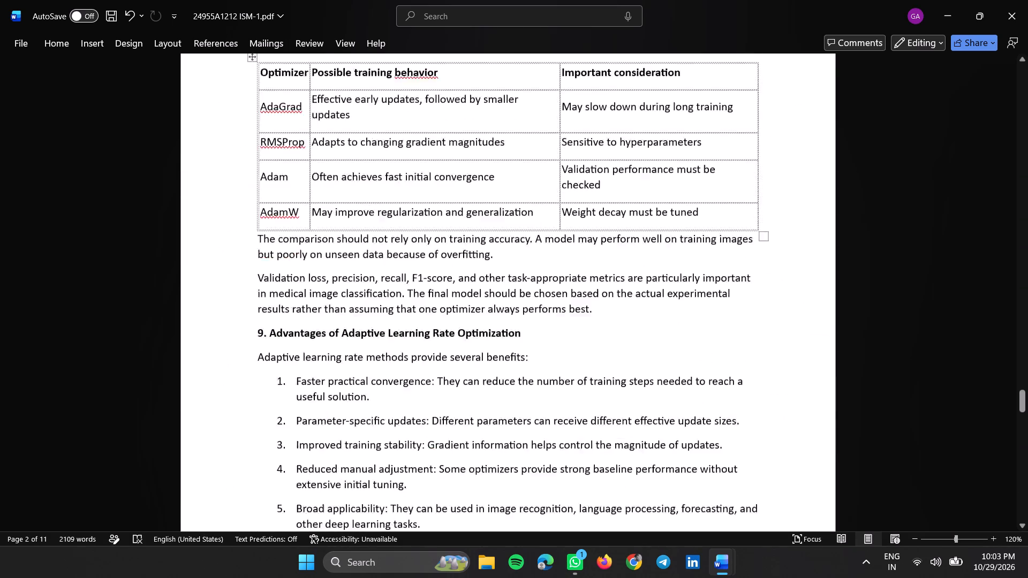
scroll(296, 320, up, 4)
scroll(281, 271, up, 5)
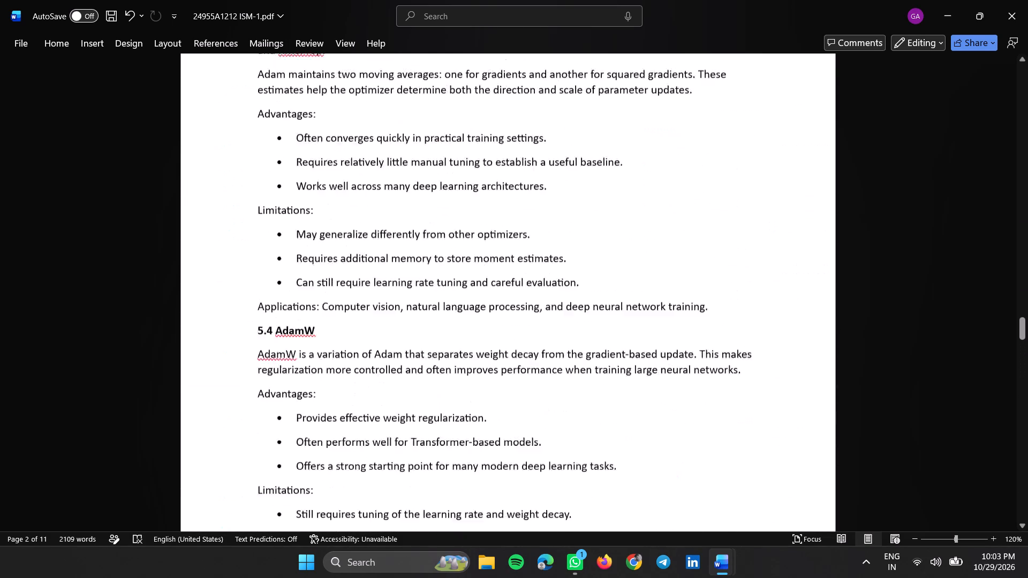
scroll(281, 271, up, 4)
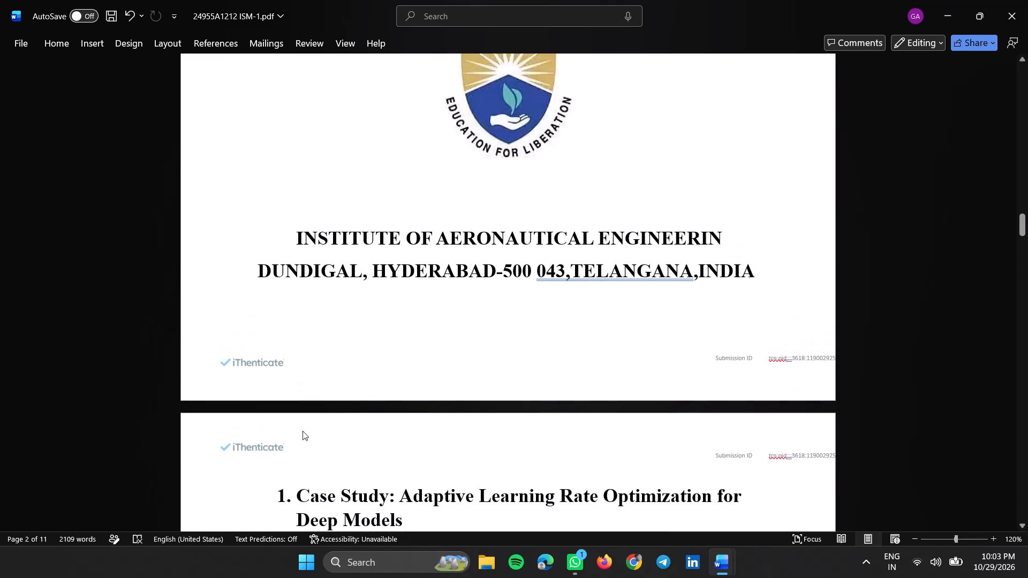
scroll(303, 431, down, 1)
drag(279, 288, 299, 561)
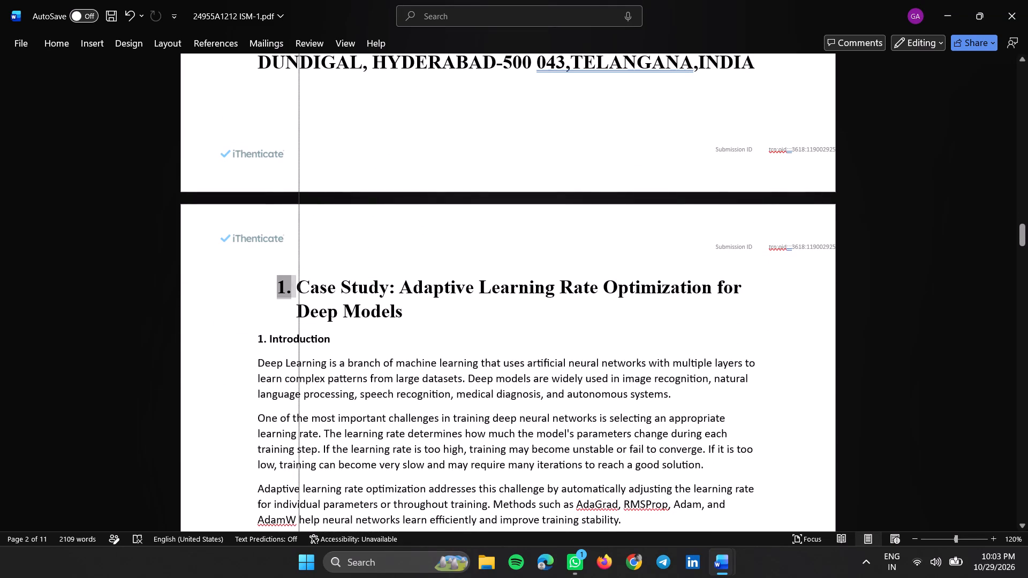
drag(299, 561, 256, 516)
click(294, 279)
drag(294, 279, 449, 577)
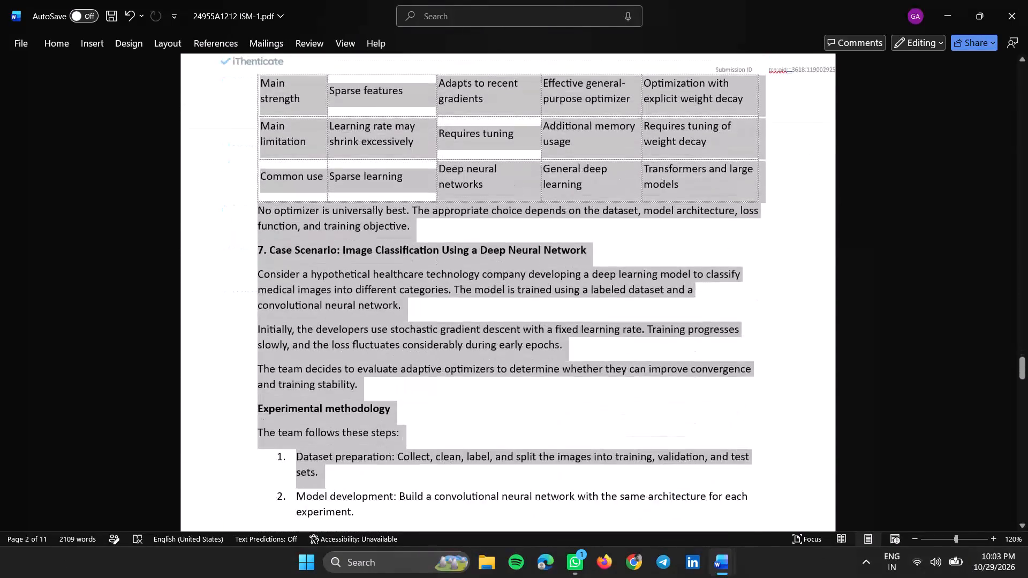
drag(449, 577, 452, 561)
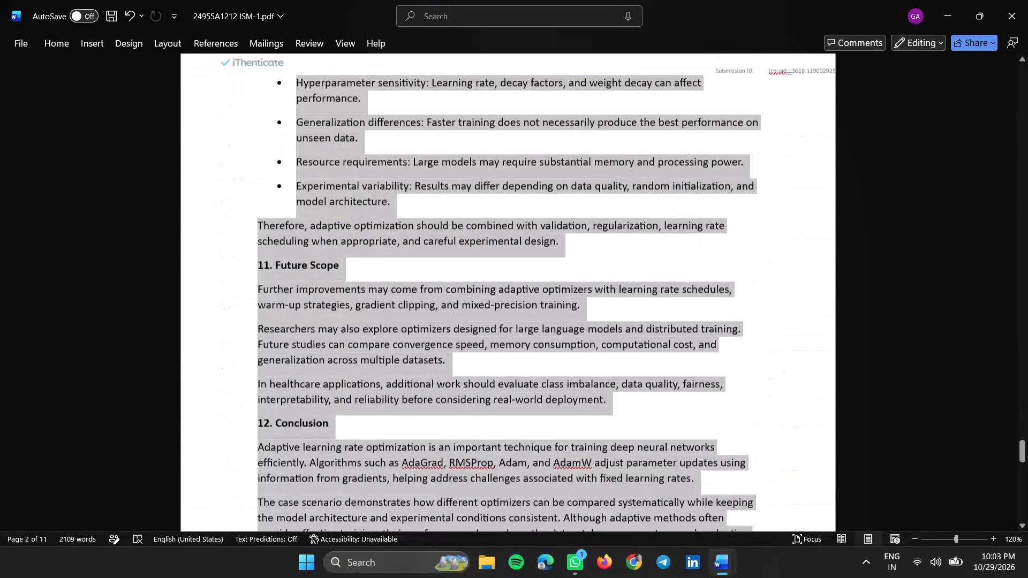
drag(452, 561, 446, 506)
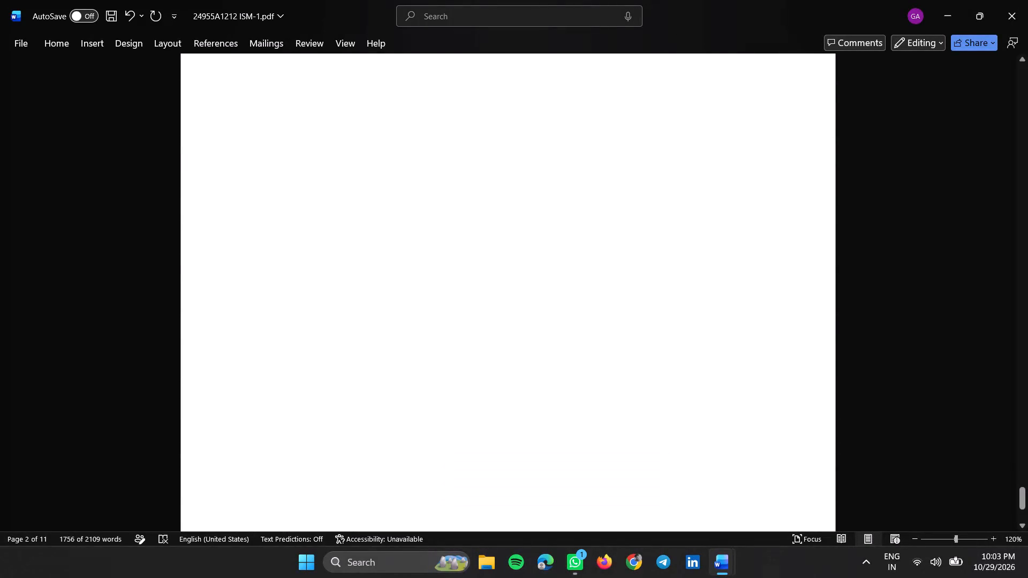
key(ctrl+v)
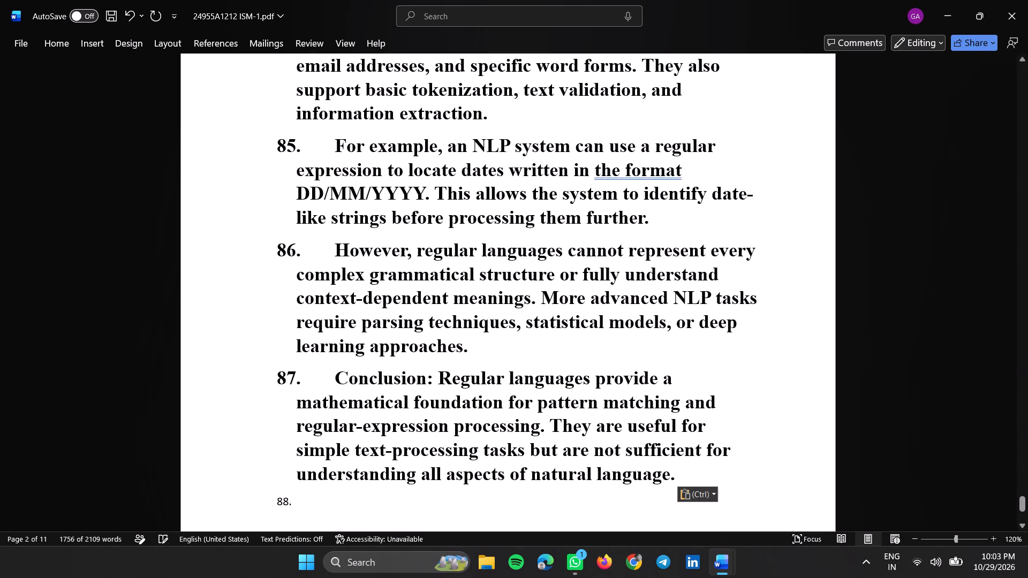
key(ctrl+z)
Delete the whole Adaptive Learning Rate Optimization case study, from its title to the end of the report.
key(alt+Tab)
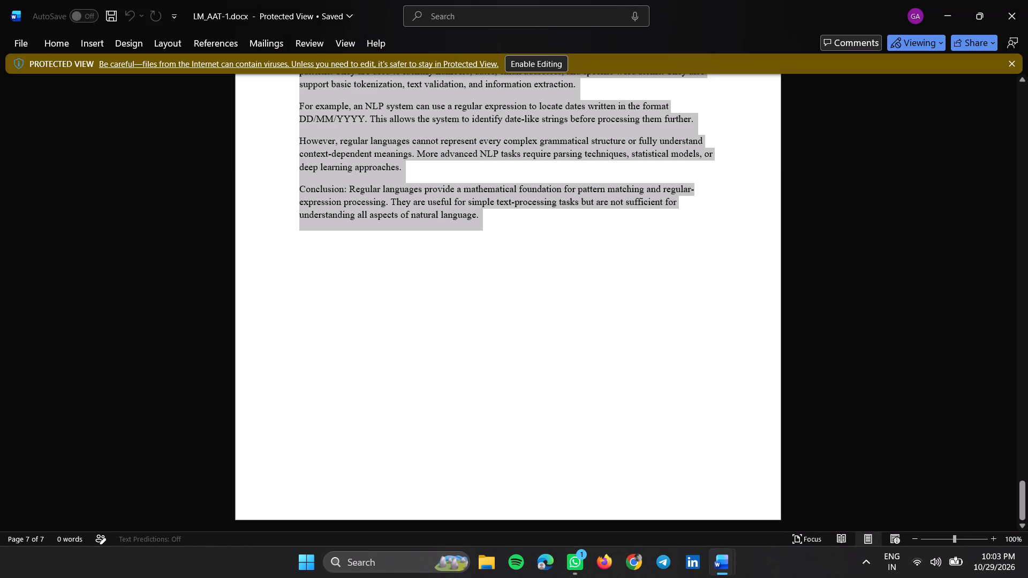
scroll(409, 300, up, 4)
key(alt+Tab)
scroll(409, 300, up, 5)
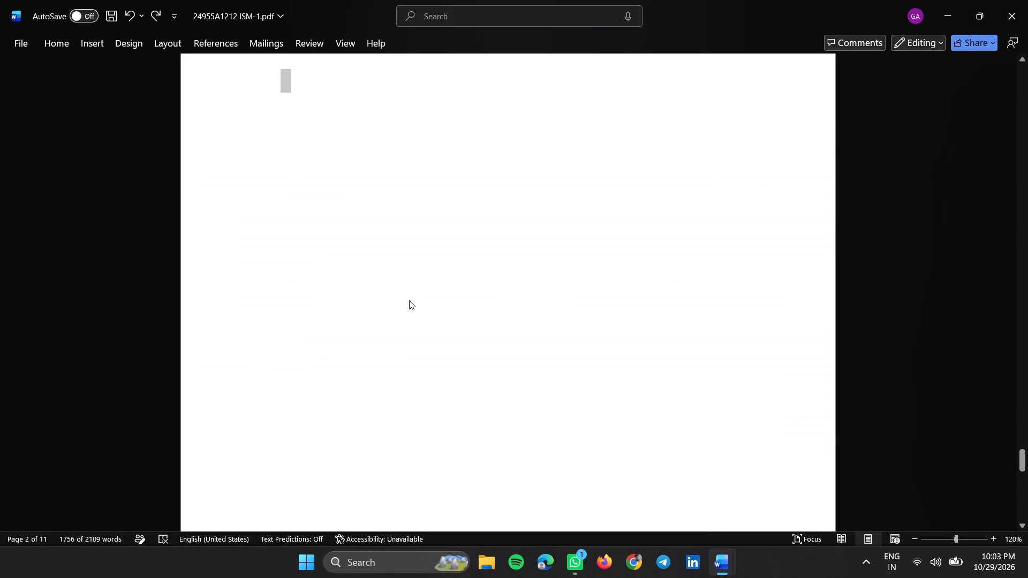
key(BackSpace)
scroll(409, 300, up, 2)
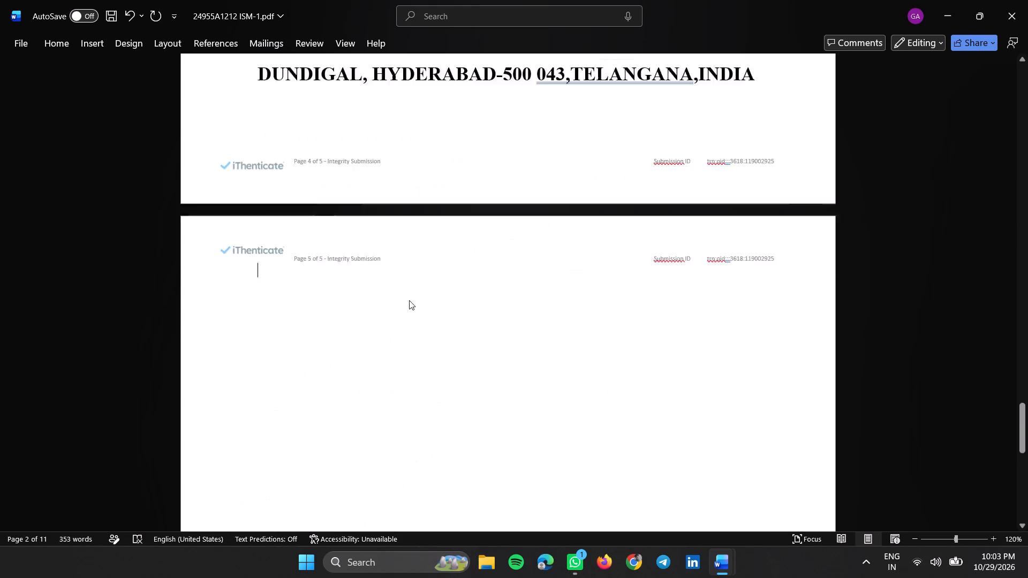
Enter the placeholder letter "a" followed by a new line at the start of the report's emptied page 5.
key(alt+Tab)
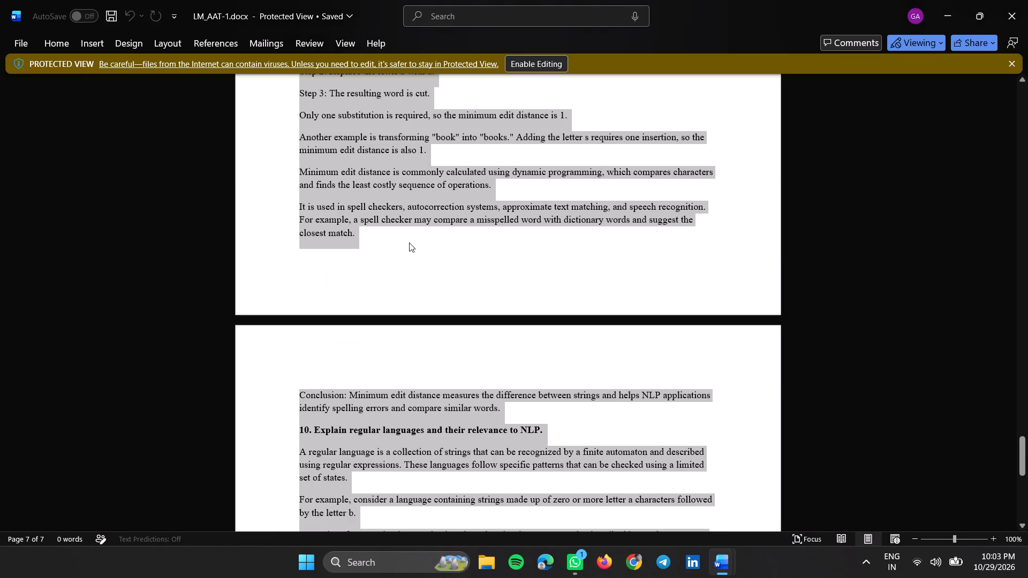
click(409, 242)
key(alt+Tab)
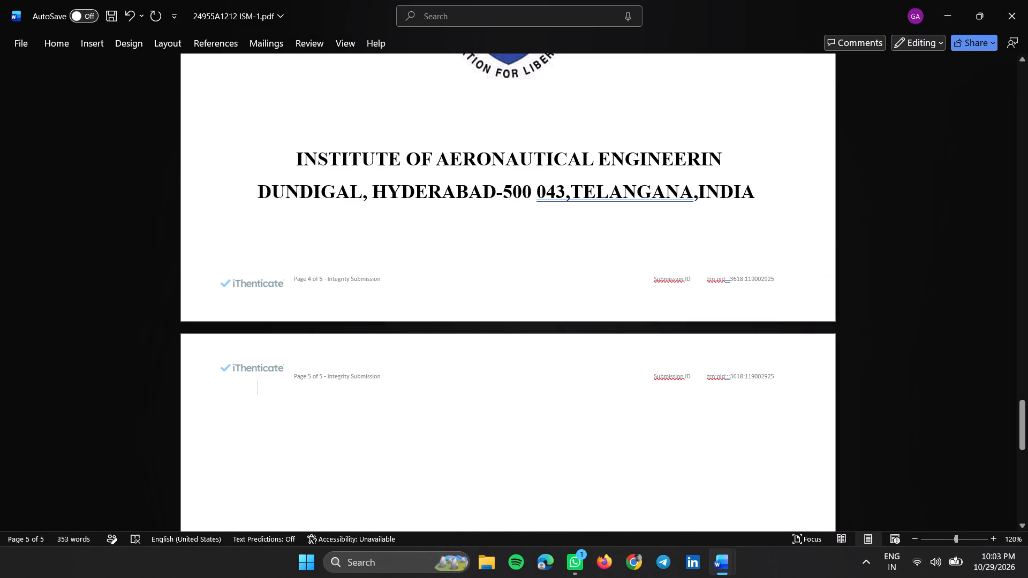
key(a)
key(Return)
Copy all ten questions and answers from LM_AAT-1 and paste them into the iThenticate report below the "a" line.
key(alt+Tab)
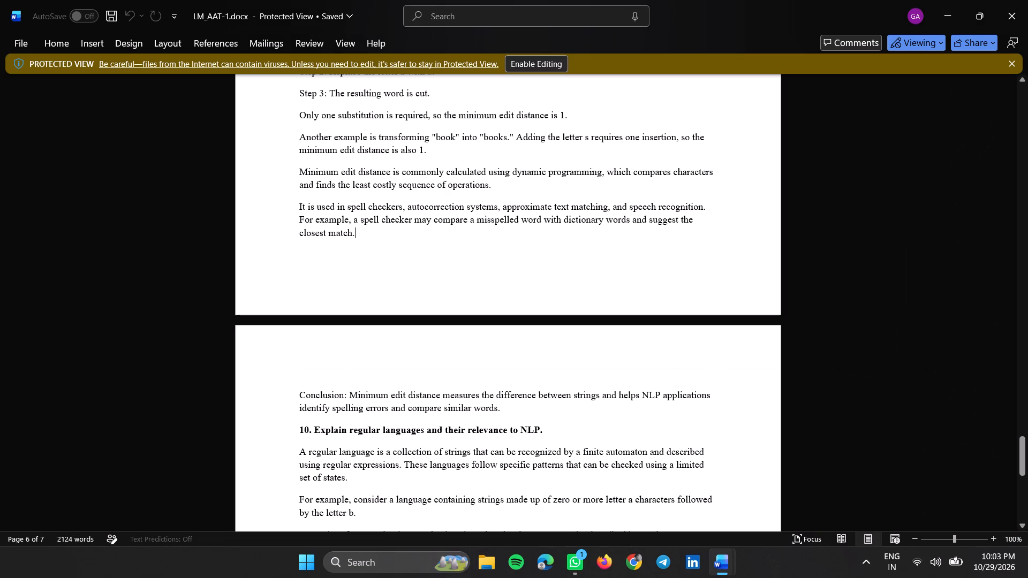
scroll(321, 187, up, 7)
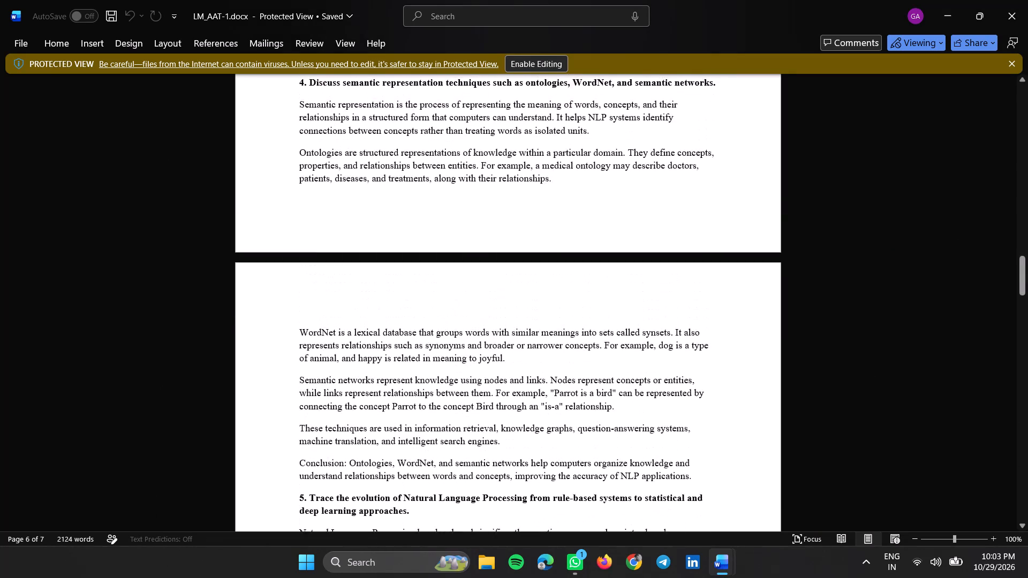
scroll(321, 187, up, 3)
scroll(321, 187, down, 4)
scroll(340, 384, down, 1)
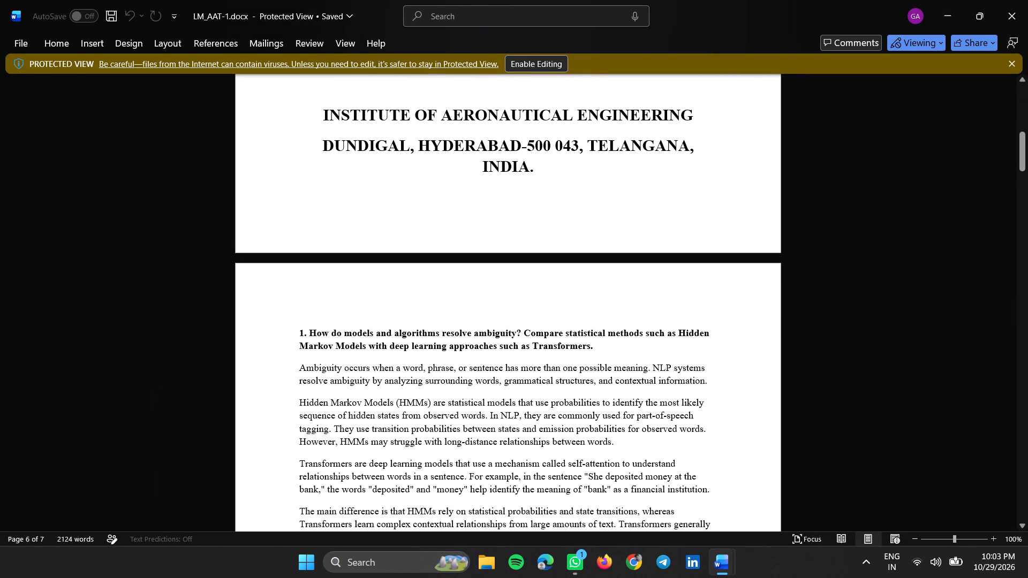
drag(296, 332, 379, 577)
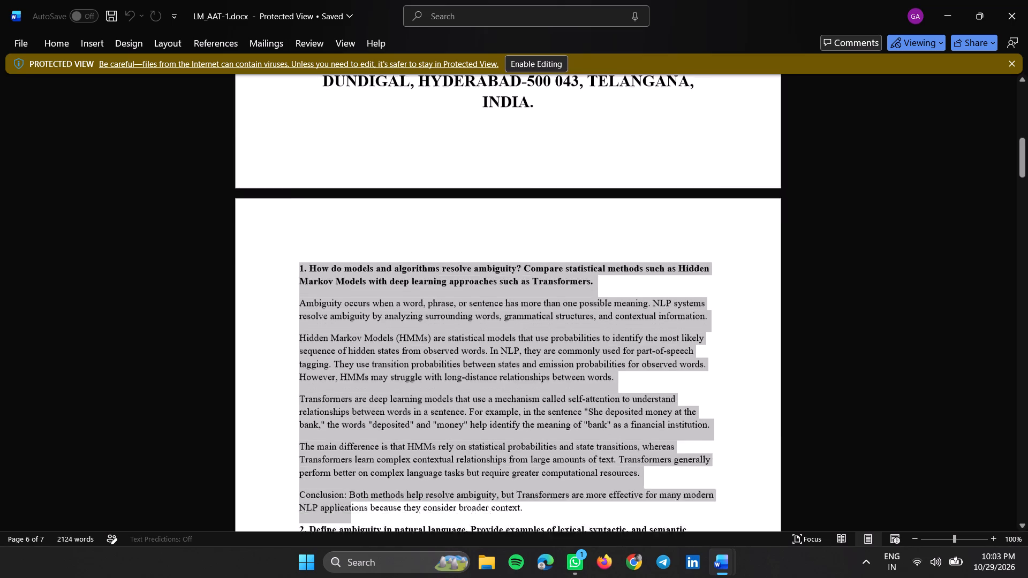
drag(379, 577, 392, 577)
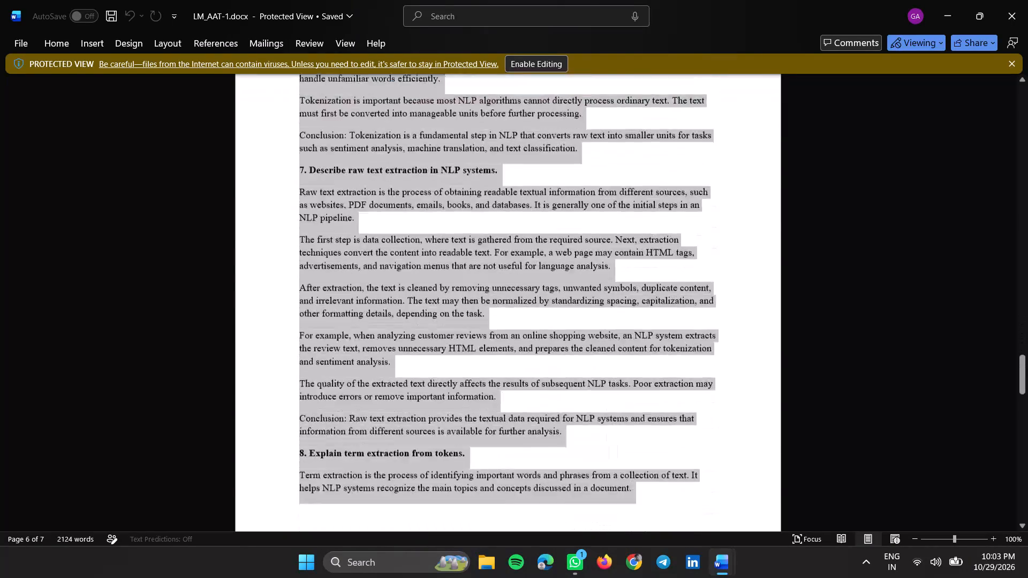
drag(392, 577, 567, 359)
key(ctrl+c)
key(alt+Tab)
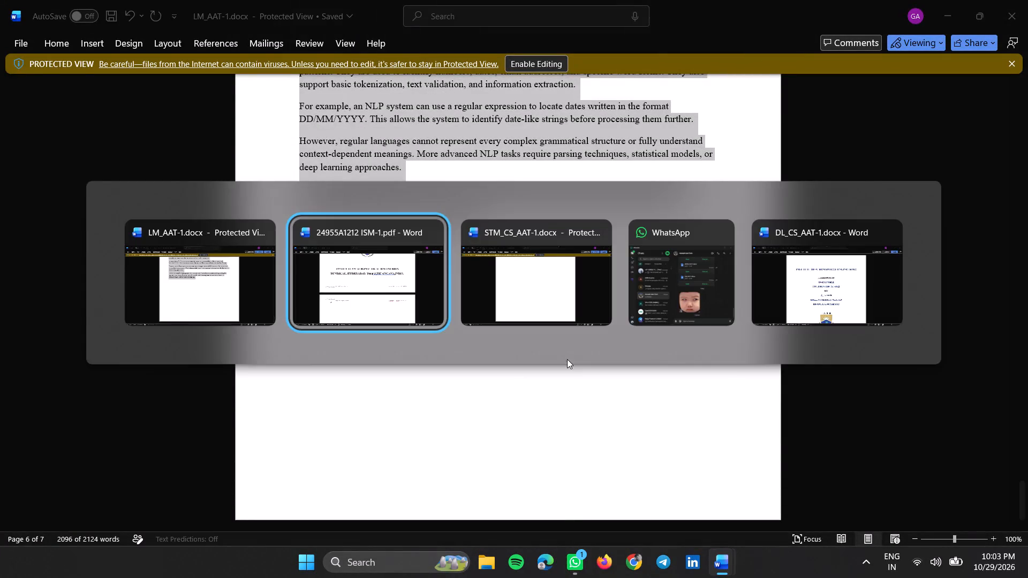
key(ctrl+v)
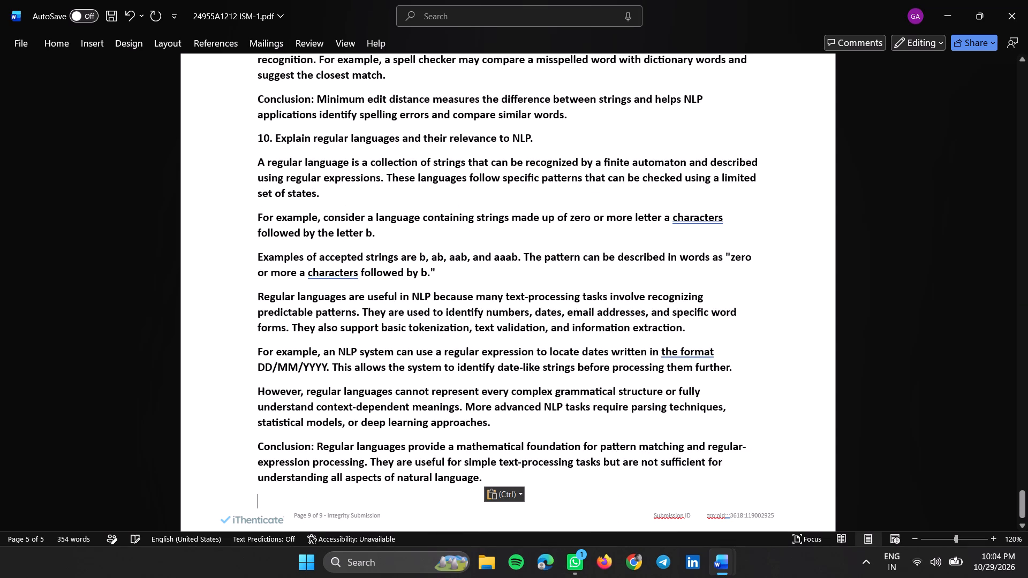
Remove the bold formatting from the answer paragraphs under question 10, "Explain regular languages and their relevance to NLP".
scroll(340, 331, down, 2)
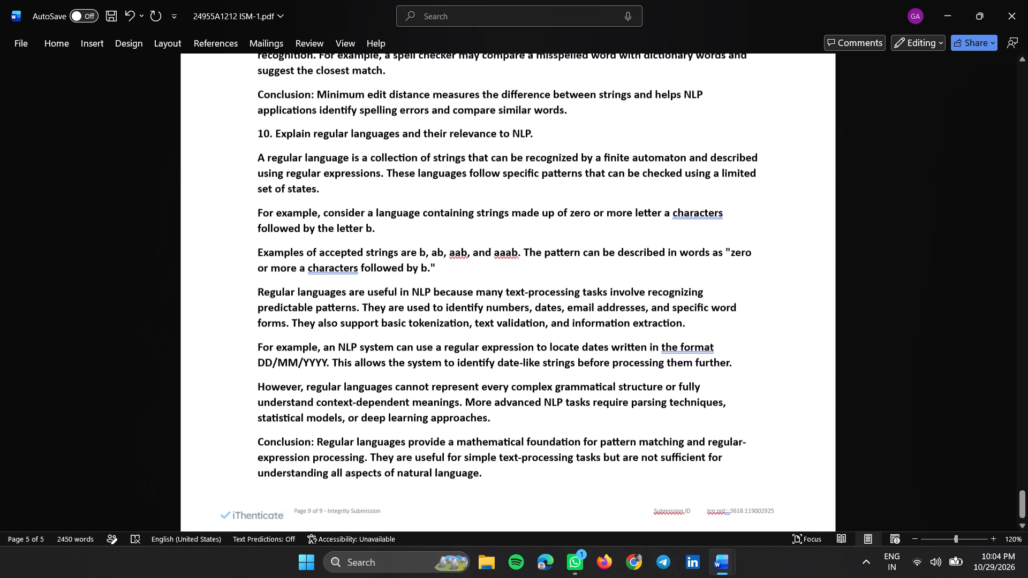
drag(487, 478, 354, 362)
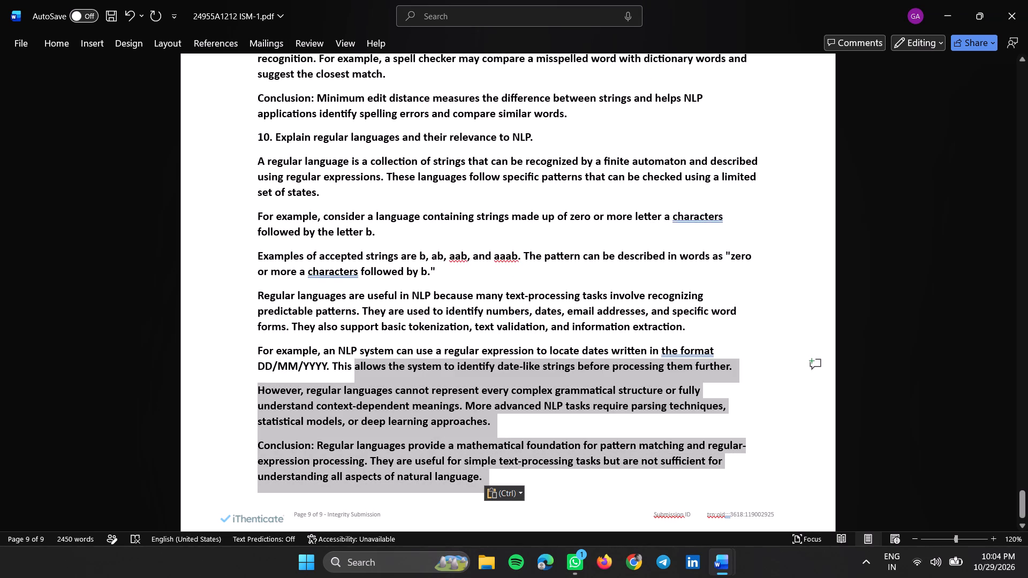
drag(354, 362, 258, 166)
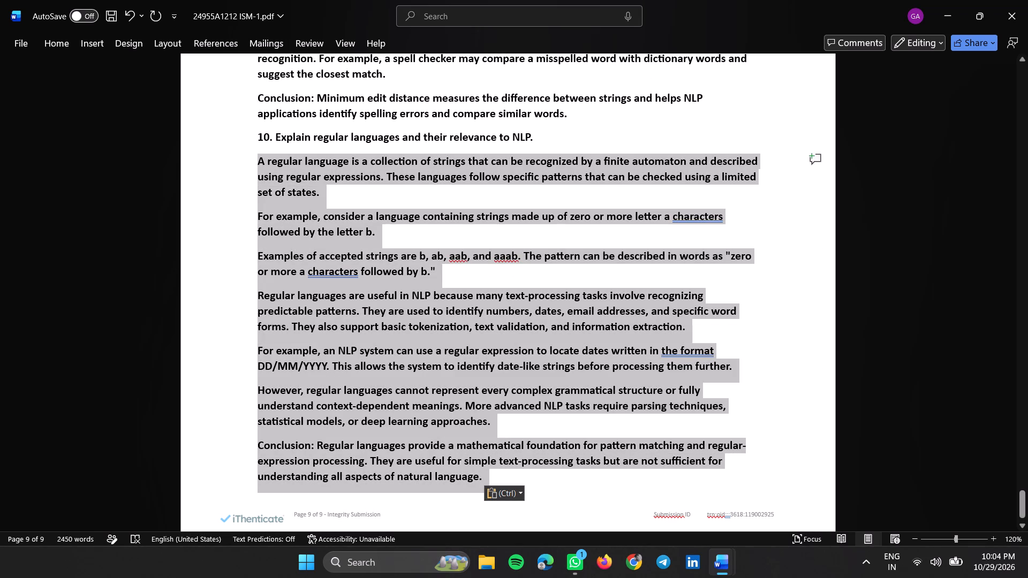
drag(258, 166, 259, 164)
key(ctrl+b)
Remove the bold formatting from the answer paragraphs under question 9, "What is minimum edit distance?", through its conclusion.
scroll(259, 164, up, 1)
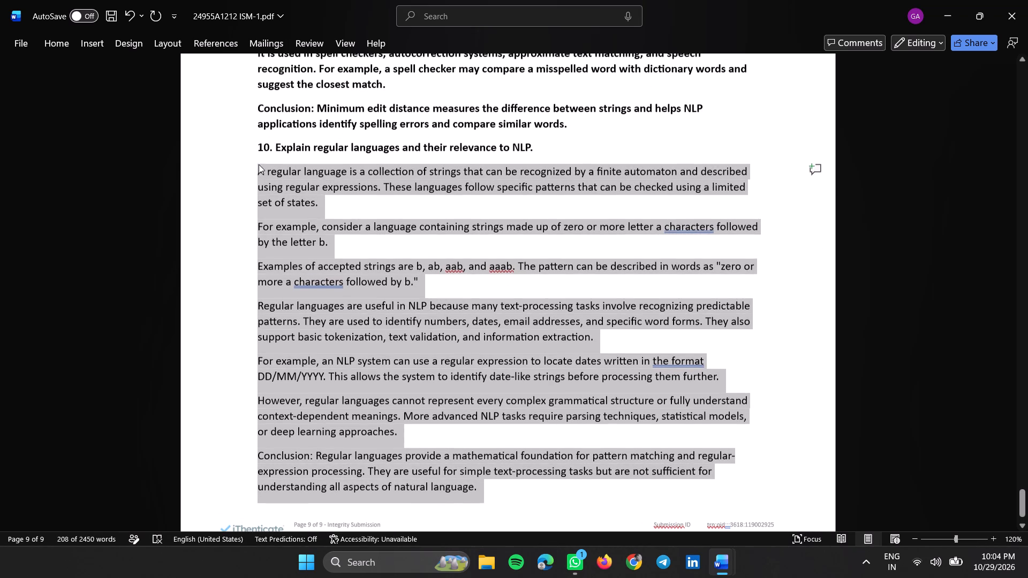
scroll(360, 193, up, 2)
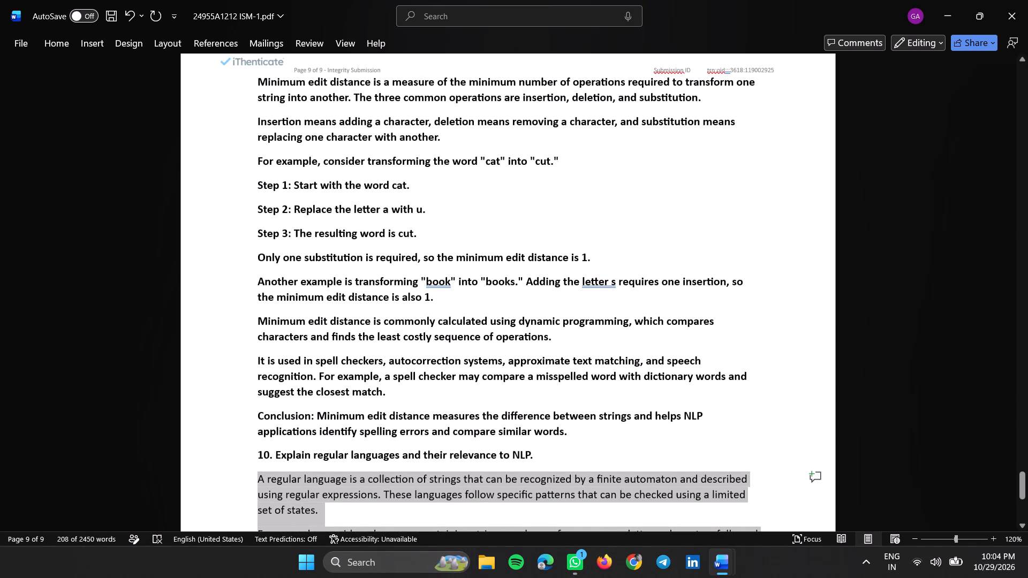
drag(570, 432, 273, 94)
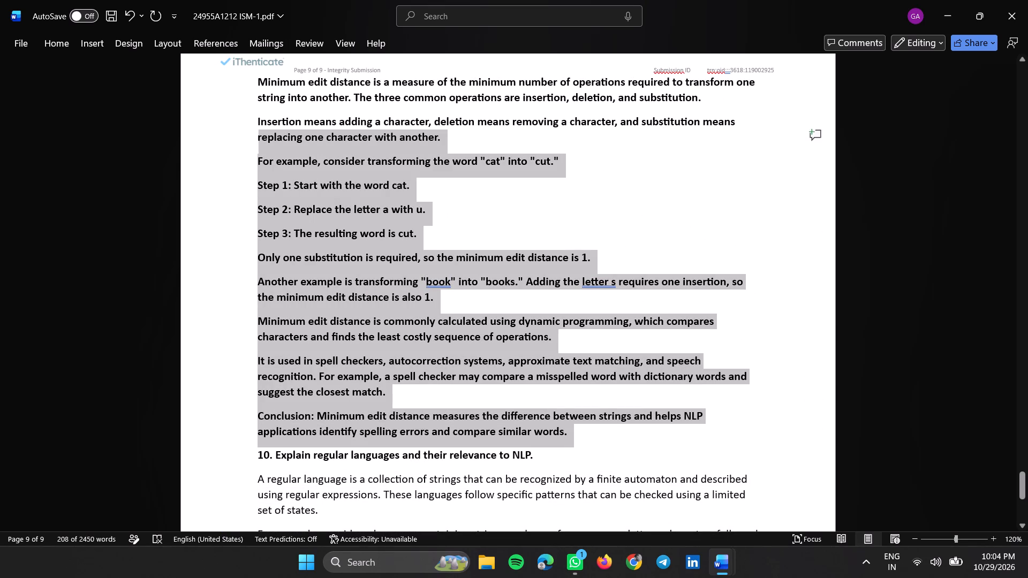
drag(273, 94, 272, 125)
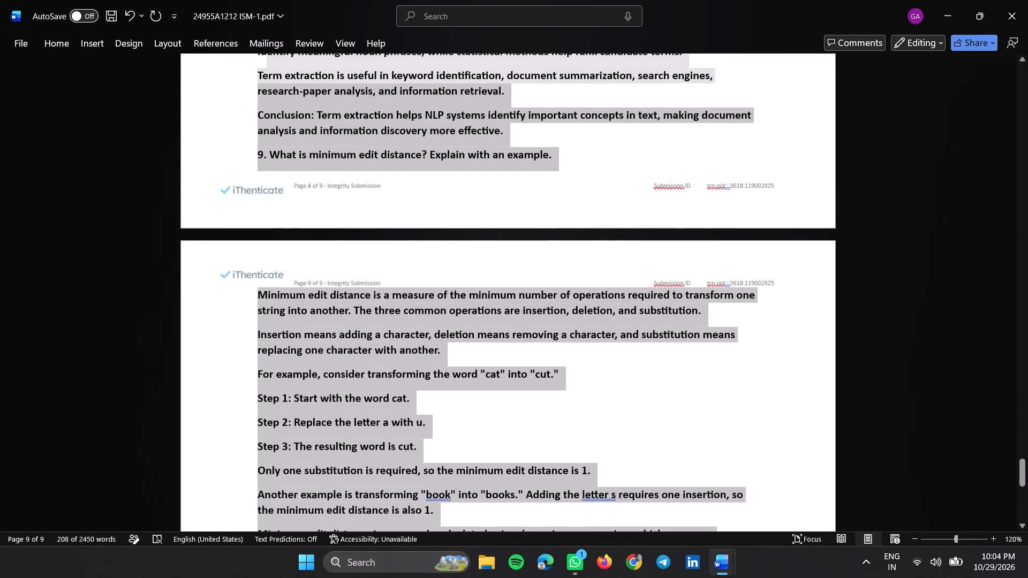
drag(272, 125, 254, 293)
key(ctrl+b)
Remove the bold formatting from the answer paragraphs under question 8, "Explain term extraction from tokens".
scroll(254, 293, up, 1)
drag(511, 383, 377, 268)
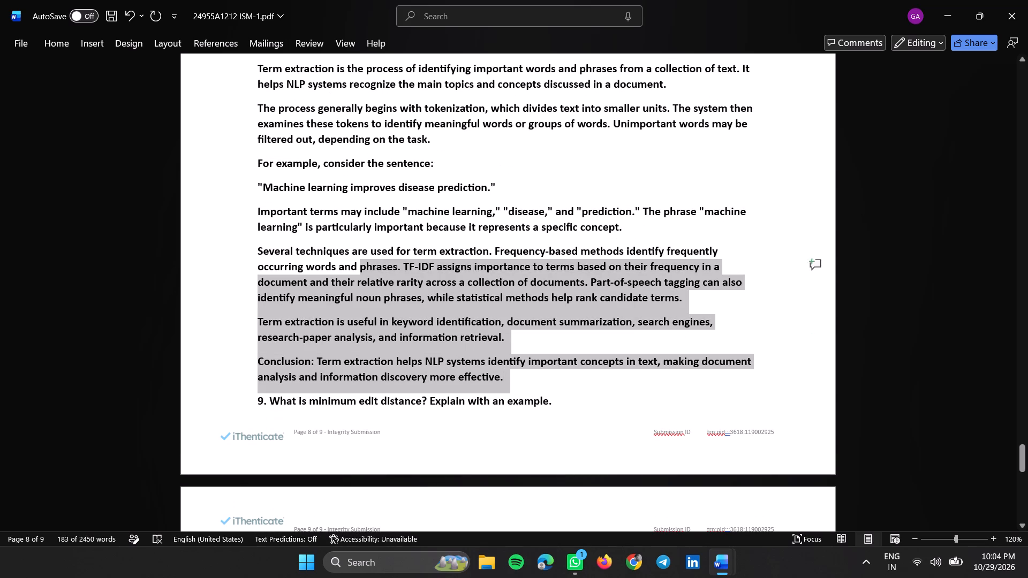
drag(377, 268, 254, 147)
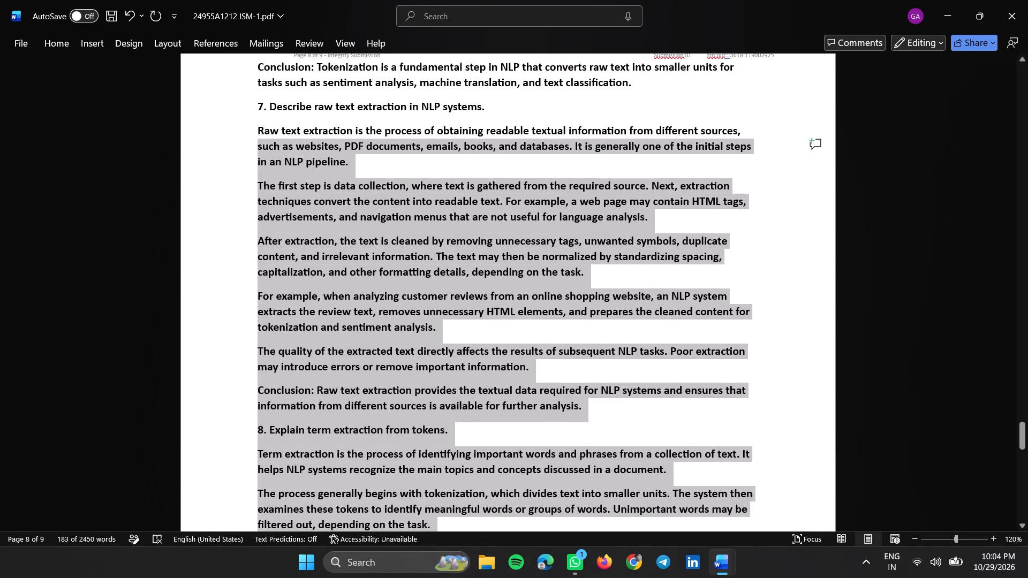
drag(254, 147, 251, 460)
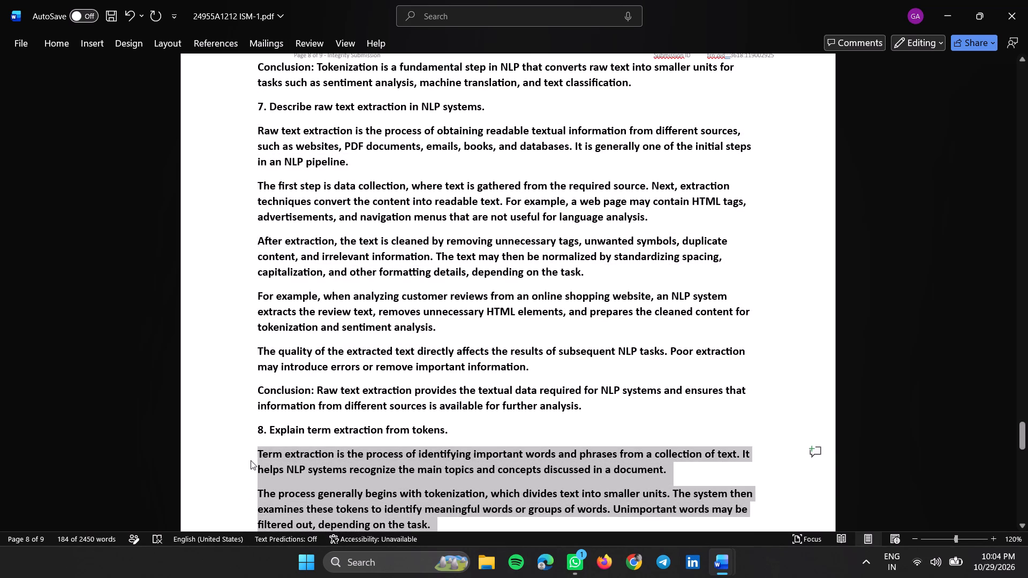
key(ctrl+b)
Remove the bold formatting from the answer paragraphs under question 7, "Describe raw text extraction in NLP systems".
drag(629, 410, 471, 353)
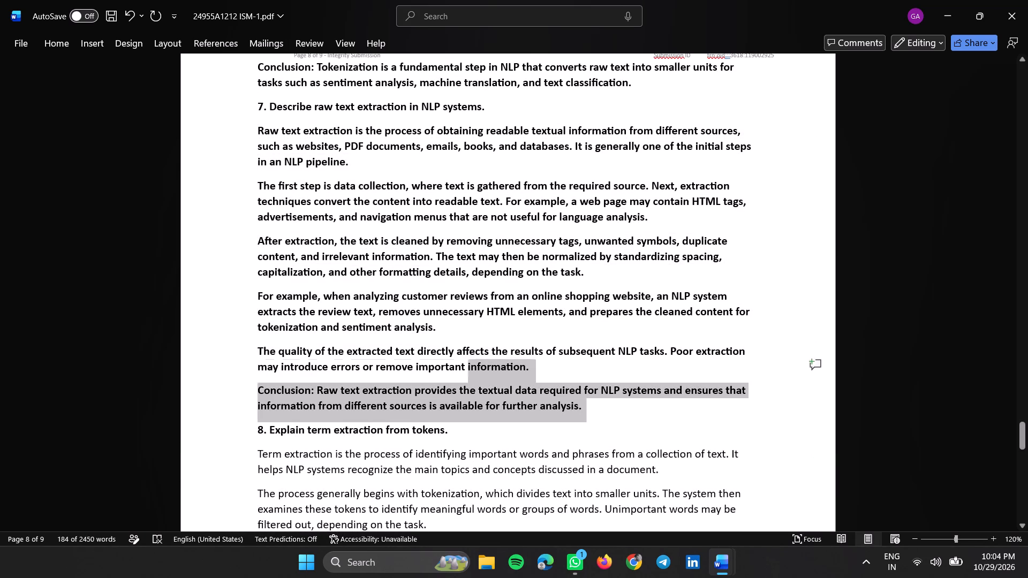
drag(471, 353, 258, 132)
key(ctrl+b)
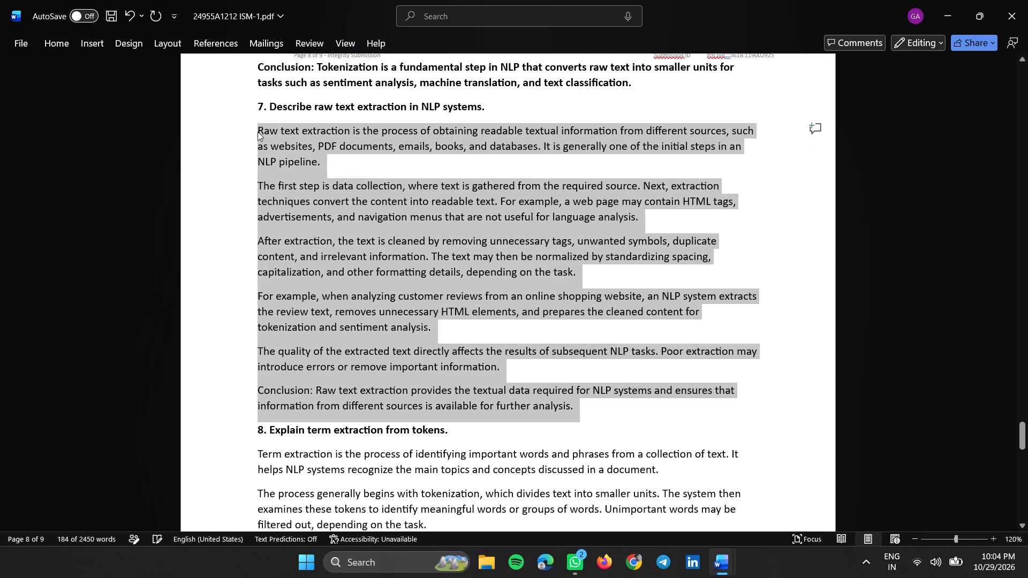
Remove the bold formatting from the answer paragraphs under question 6, "Explain how tokens are extracted from raw text", including the conclusion on page 8.
scroll(258, 132, up, 2)
drag(645, 383, 642, 380)
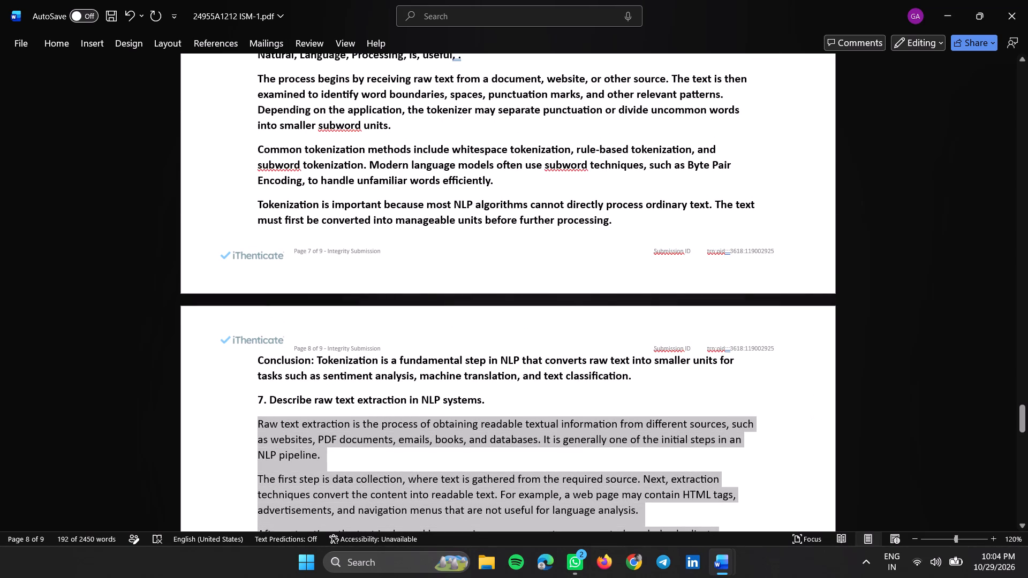
drag(642, 380, 260, 173)
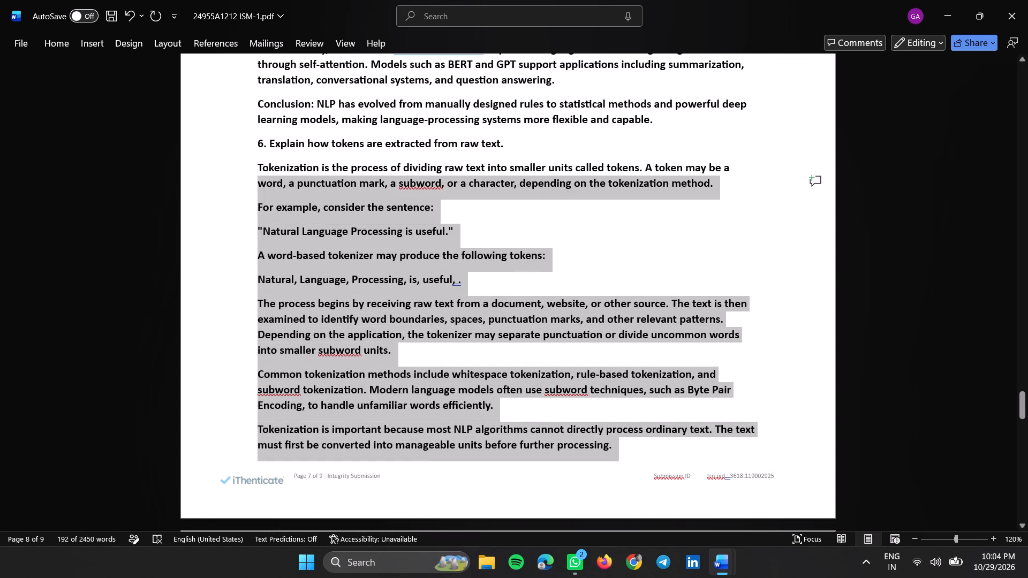
drag(260, 173, 256, 164)
key(ctrl+b)
Remove the bold formatting from question 5's answer on the evolution of NLP, from its first paragraph through the Transformer paragraph.
scroll(256, 164, up, 2)
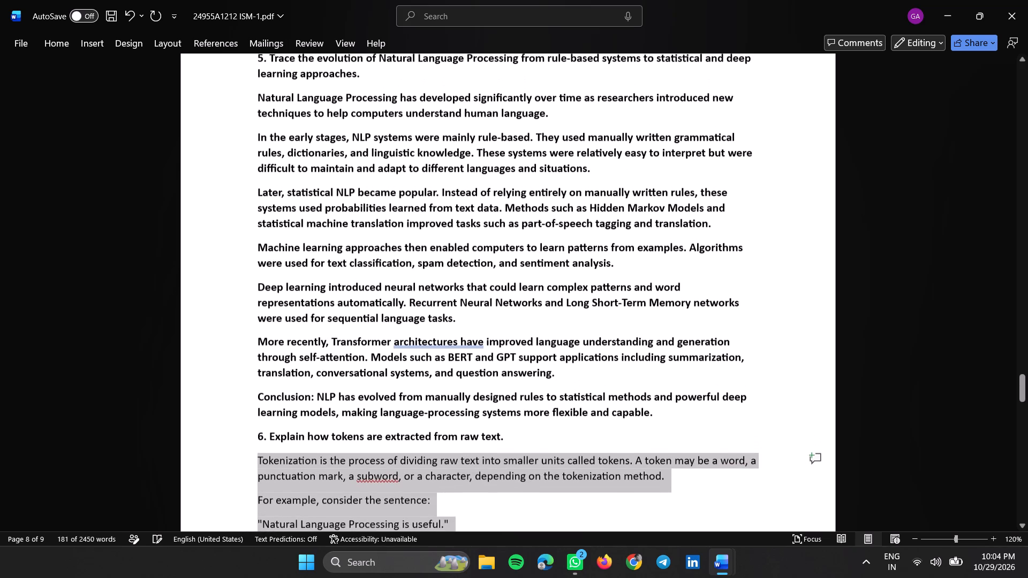
drag(563, 378, 465, 313)
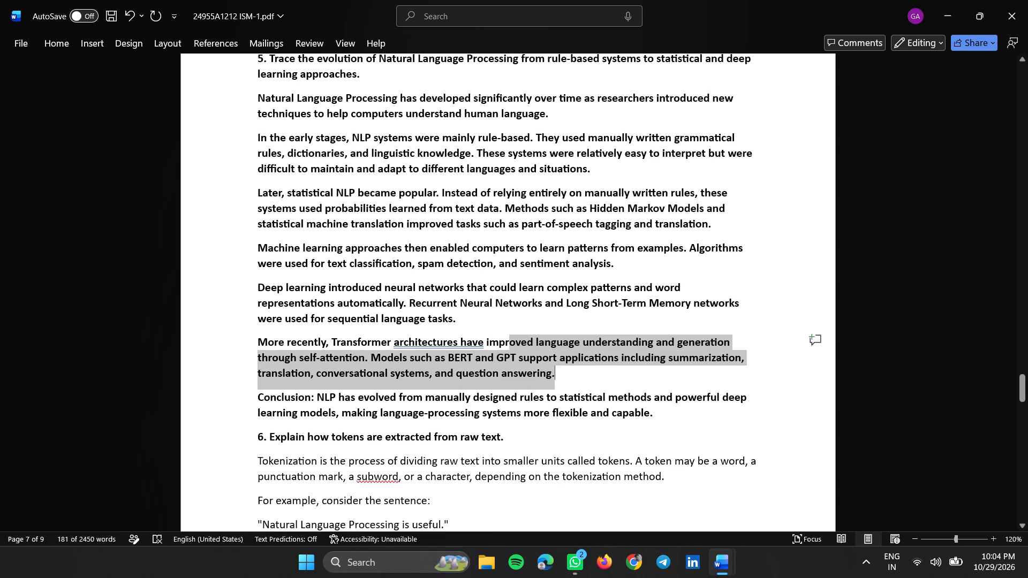
drag(465, 313, 255, 100)
key(ctrl+b)
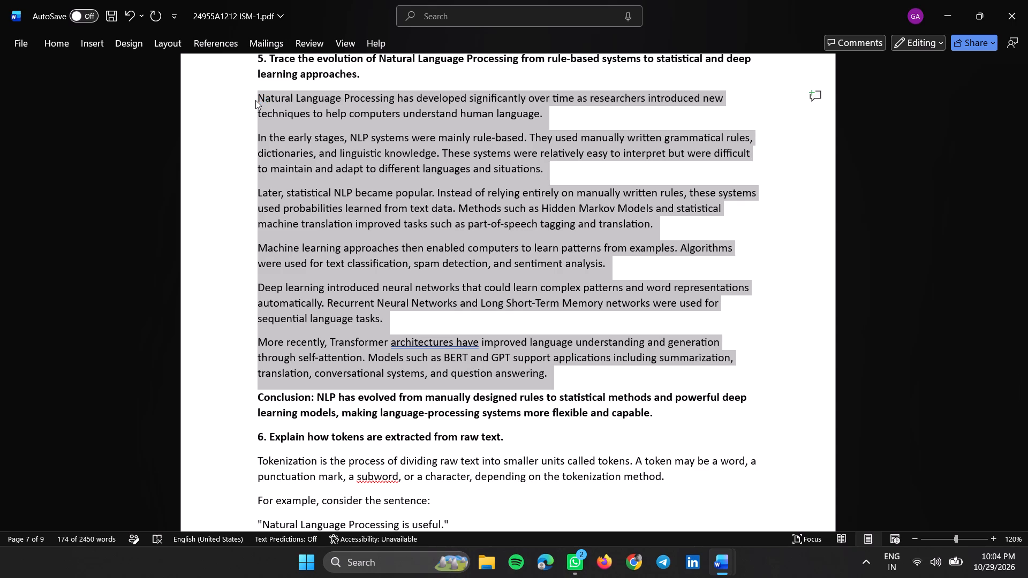
Remove the bold formatting from question 4's answer on ontologies, WordNet and semantic networks, including its conclusion on page 7.
scroll(255, 100, up, 3)
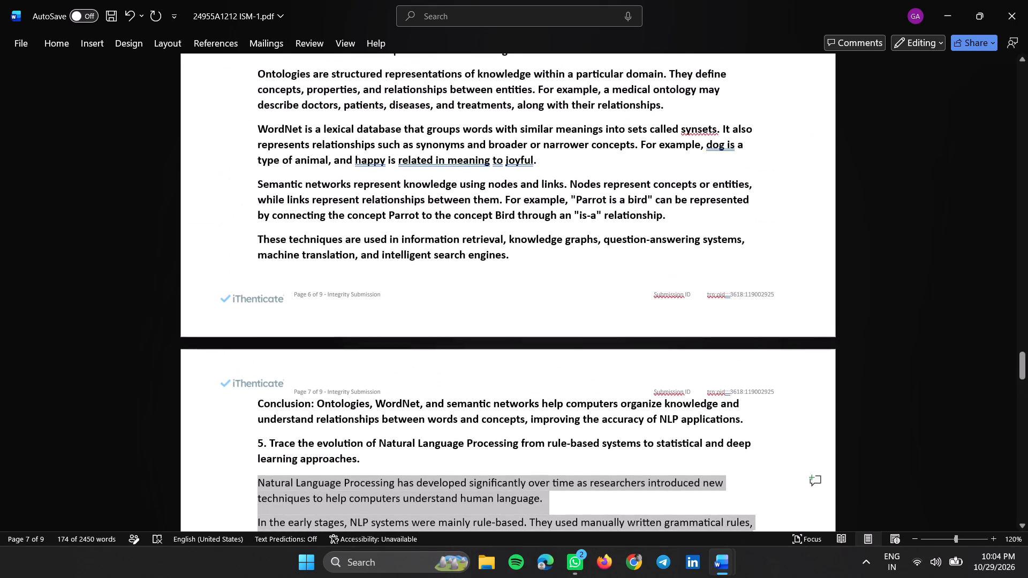
drag(745, 421, 482, 271)
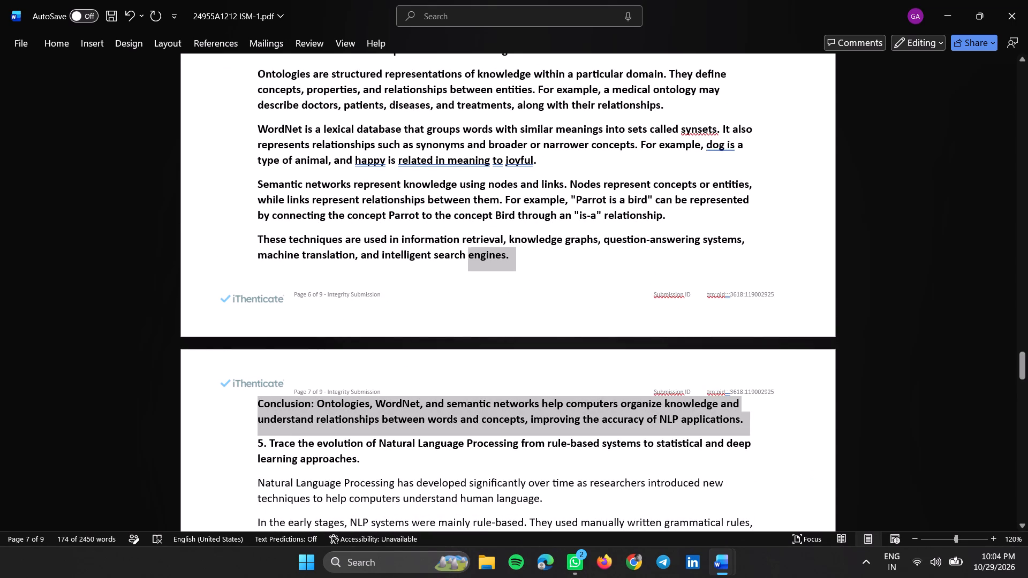
drag(482, 271, 260, 262)
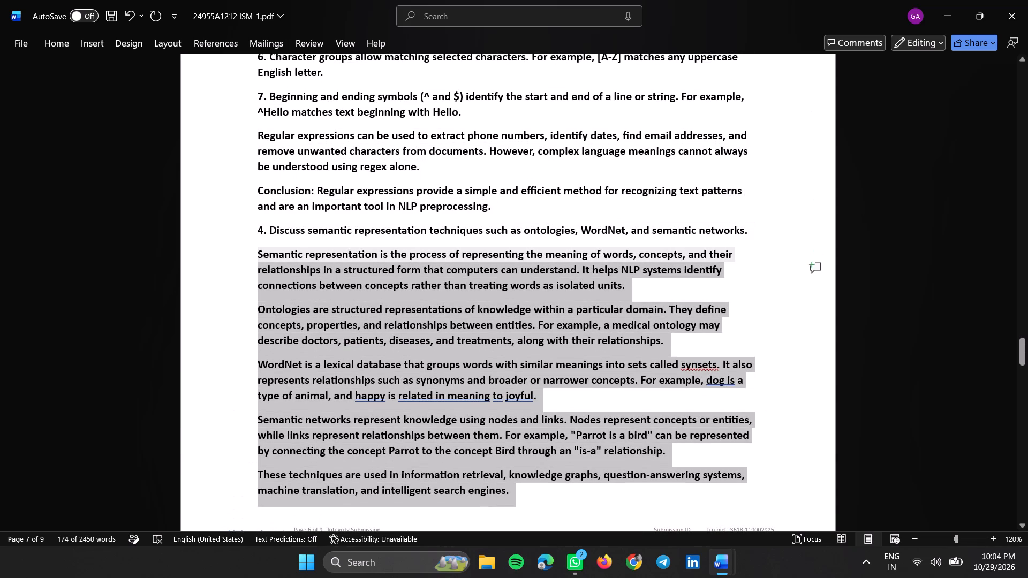
drag(260, 262, 260, 253)
key(ctrl+b)
Remove the bold formatting from question 3's answer on regular expression patterns, from the top of page 6 through its conclusion.
scroll(260, 253, up, 1)
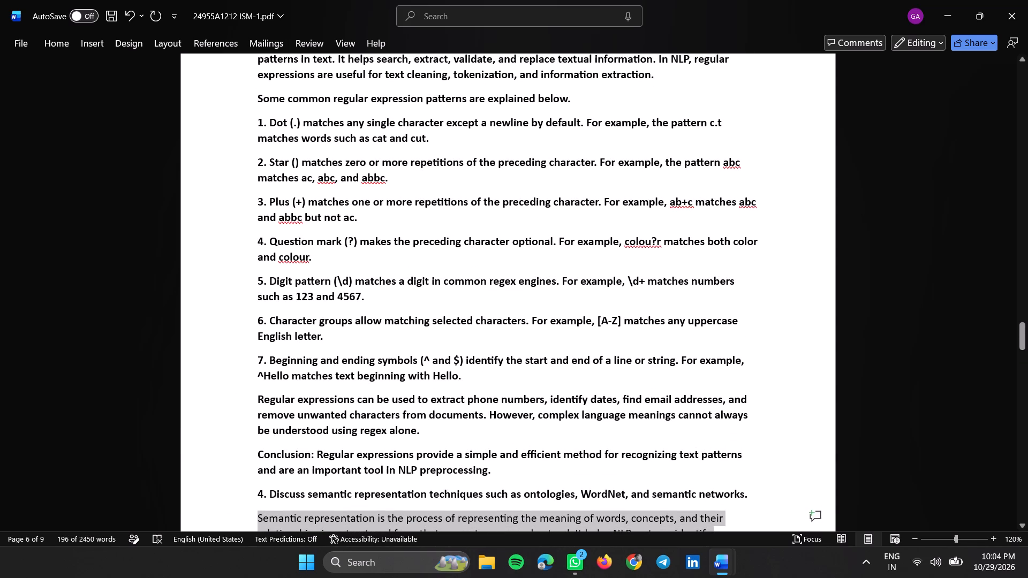
scroll(494, 474, down, 1)
drag(502, 398, 501, 398)
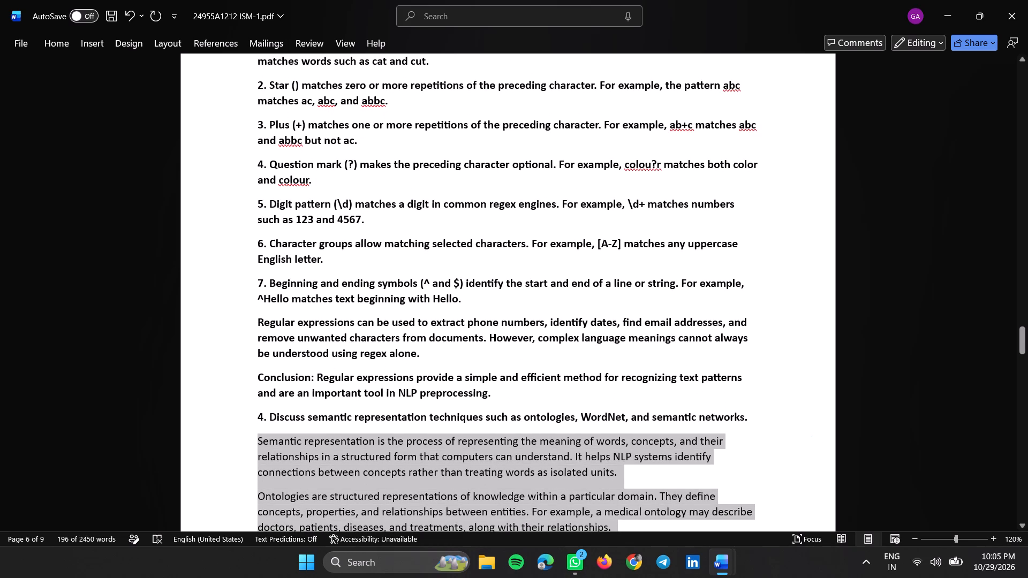
drag(501, 398, 263, 203)
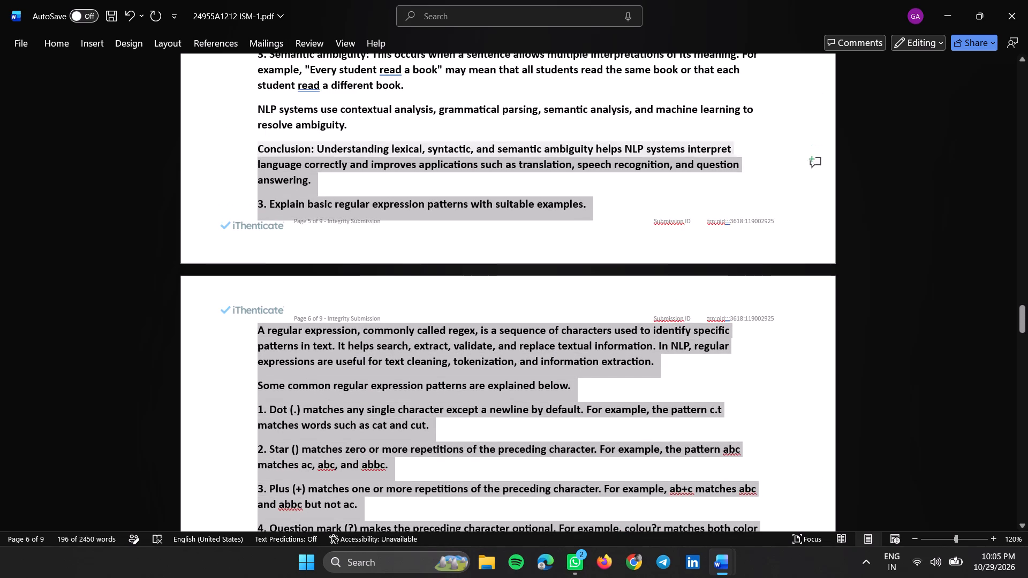
drag(263, 203, 254, 334)
key(ctrl+b)
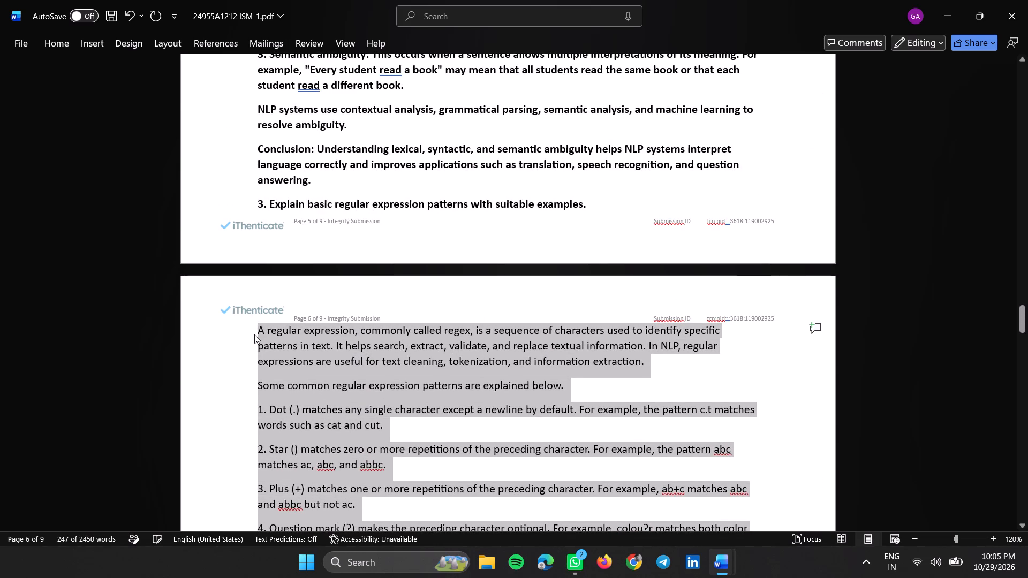
Remove the bold formatting from question 2's answer on lexical, syntactic and semantic ambiguity, through its conclusion.
scroll(254, 334, up, 1)
drag(348, 364, 319, 349)
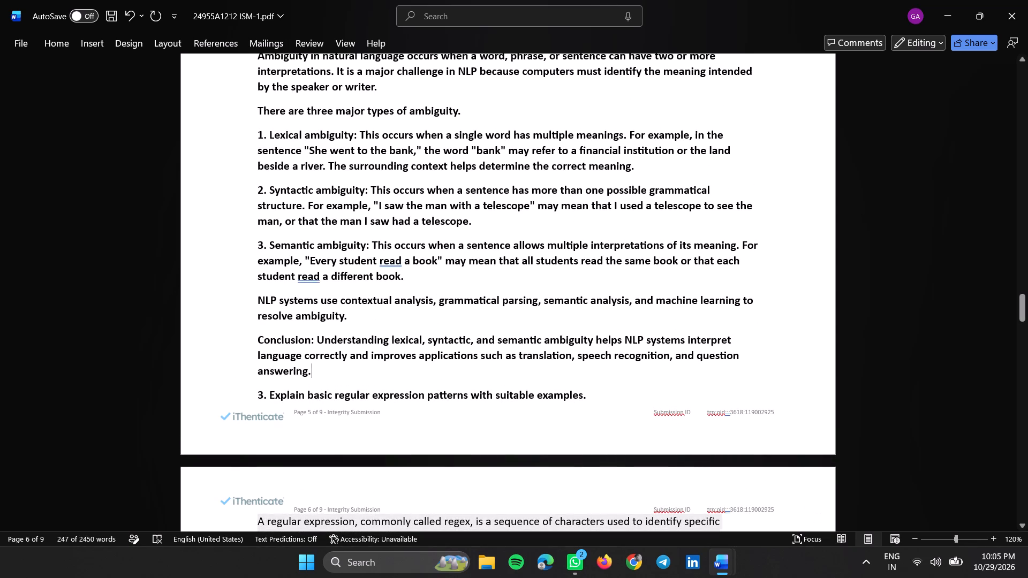
drag(319, 349, 257, 73)
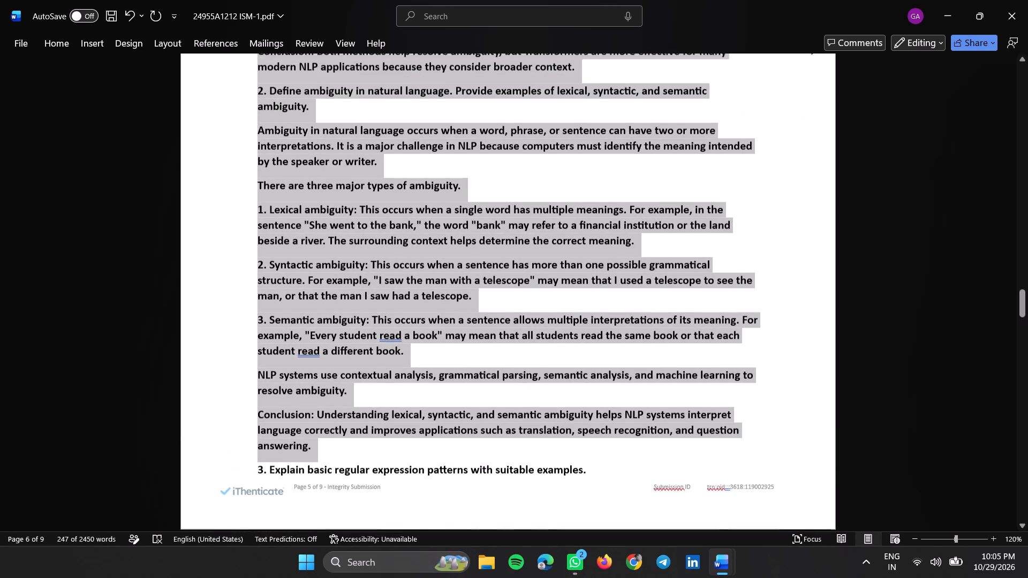
drag(257, 73, 254, 147)
key(ctrl+b)
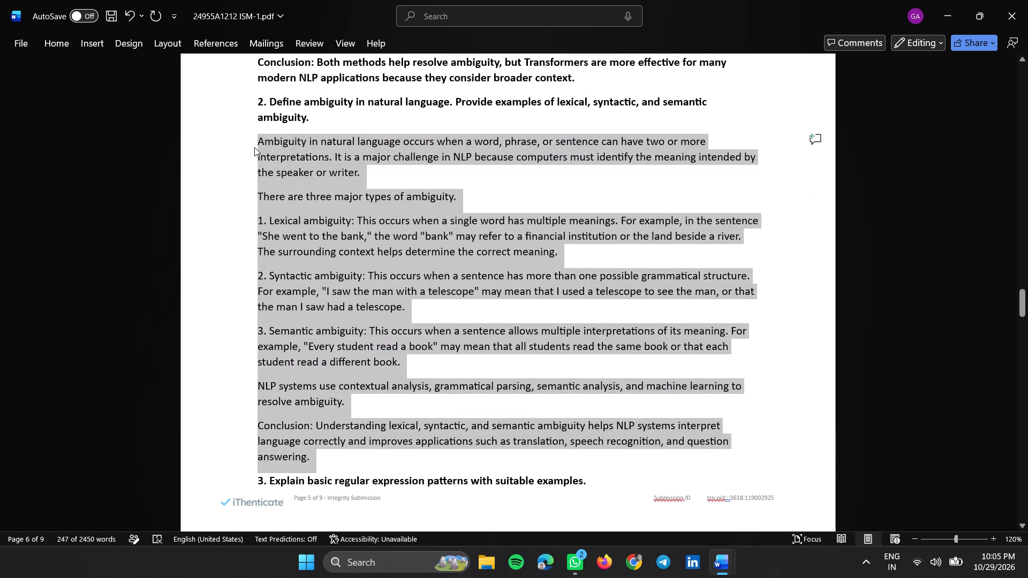
Remove the bold formatting from question 1's answer comparing Hidden Markov Models with Transformers, through its conclusion.
scroll(254, 147, up, 1)
drag(582, 292, 282, 81)
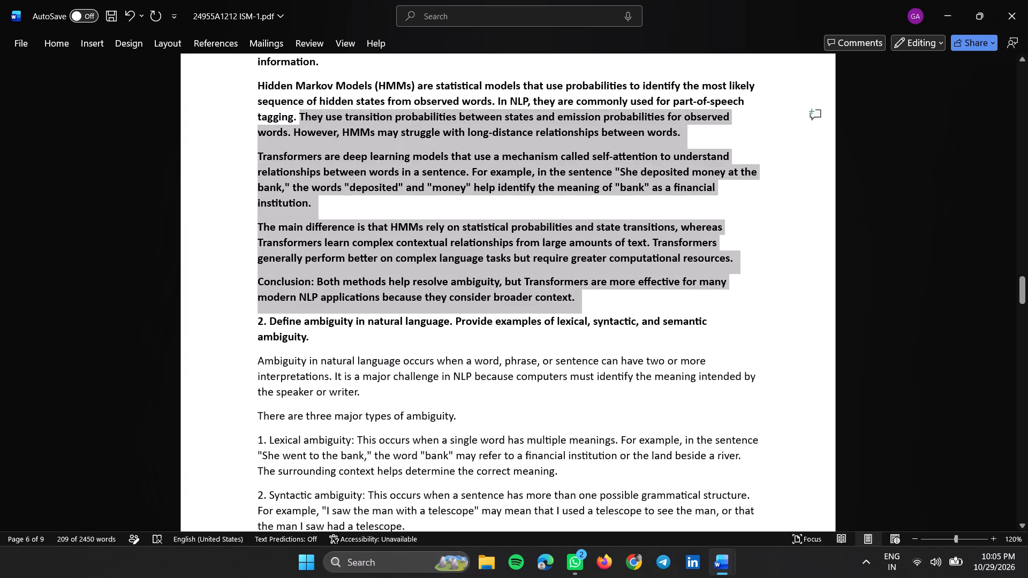
drag(282, 81, 253, 338)
key(ctrl+b)
Delete the placeholder letter "A" above question 1 on page 5.
click(275, 260)
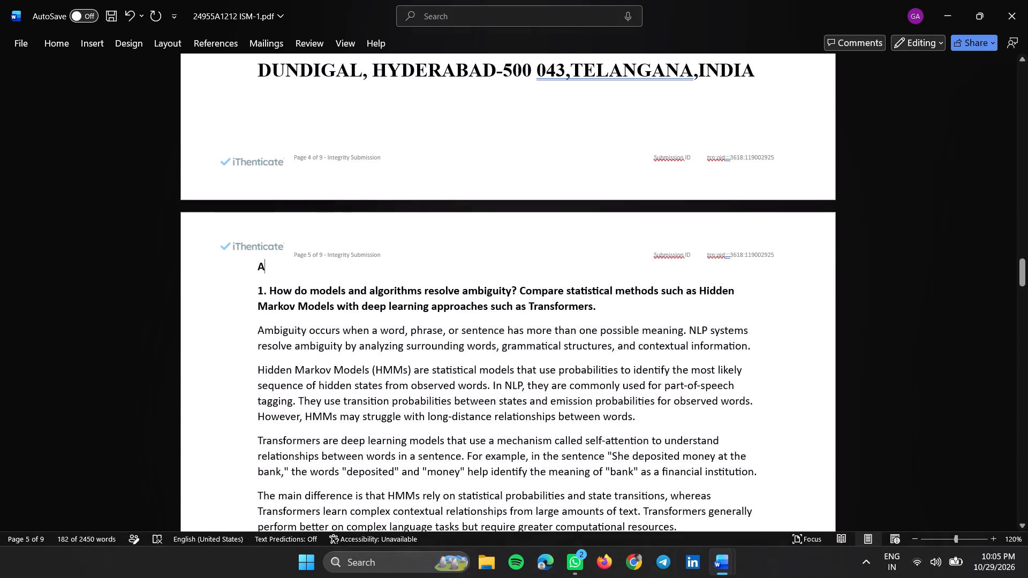
key(BackSpace)
Set the font of all ten questions and answers, from page 5 to the end of the report, to Times New Roman.
drag(260, 276, 403, 577)
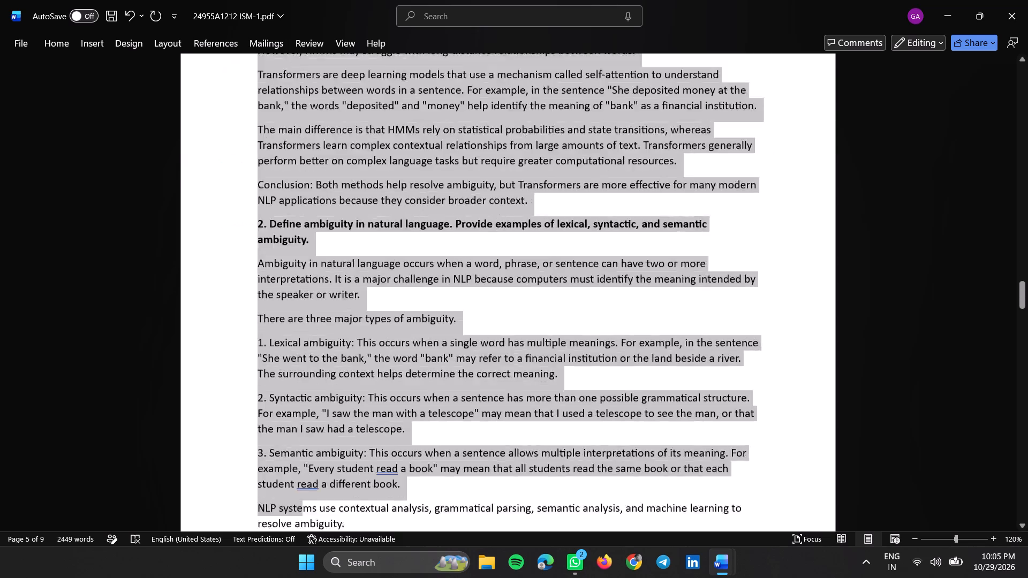
drag(403, 577, 425, 577)
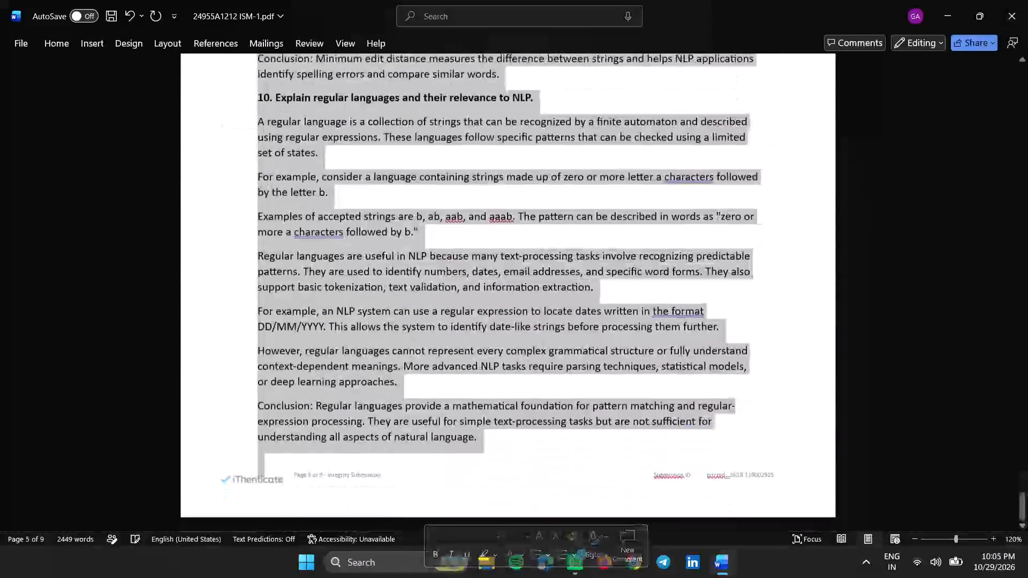
click(67, 40)
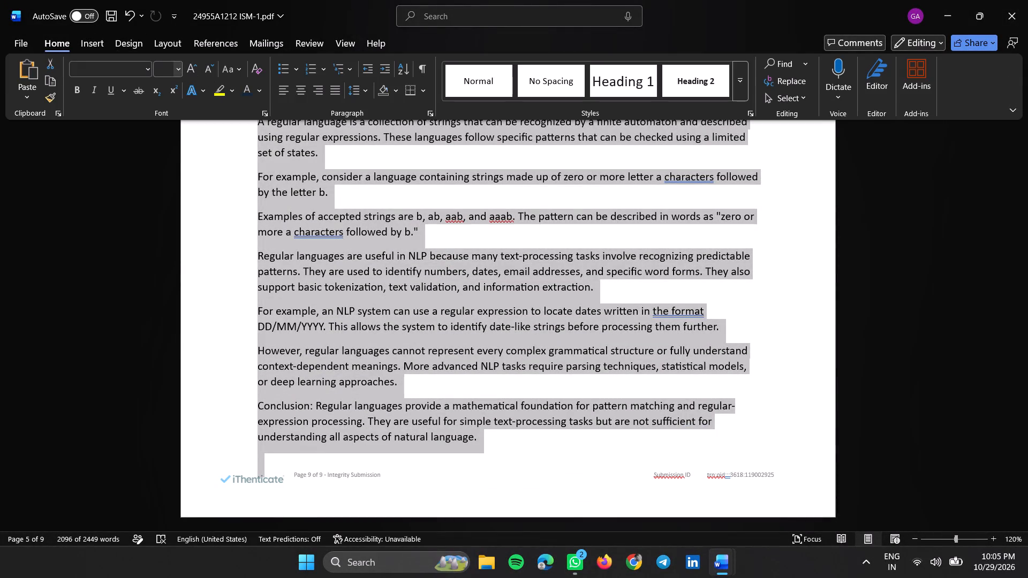
click(121, 75)
click(117, 73)
text(TIMES)
key(Tab)
key(Return)
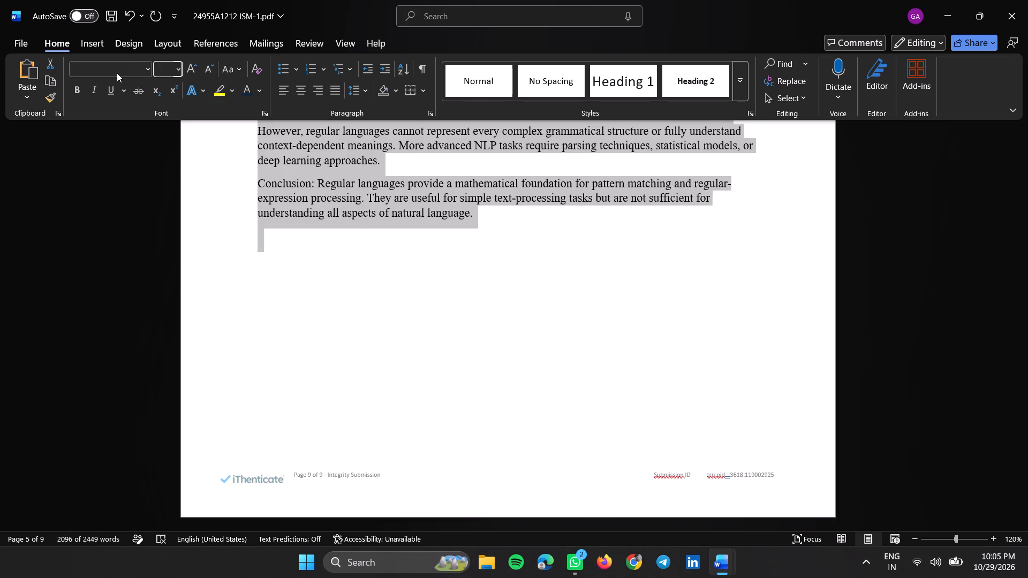
click(356, 224)
Replace the "Deep Learning" course title under "A CASE STUDY ON" on the report's cover page with "LANGUAGE MODELING".
scroll(356, 224, up, 20)
scroll(356, 224, up, 20)
scroll(356, 224, up, 20)
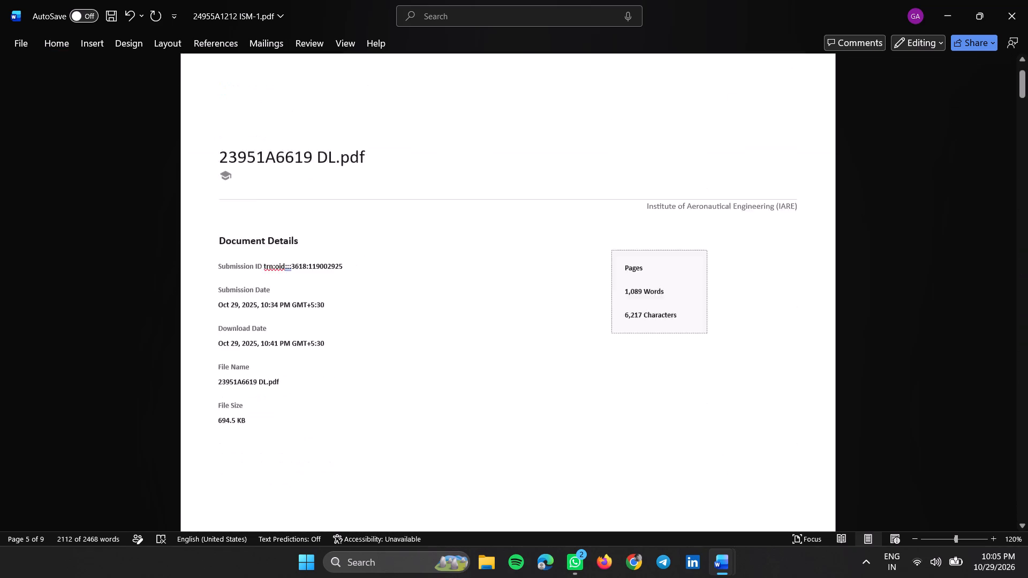
scroll(356, 224, up, 20)
scroll(356, 224, up, 20)
scroll(356, 224, up, 20)
scroll(356, 224, down, 7)
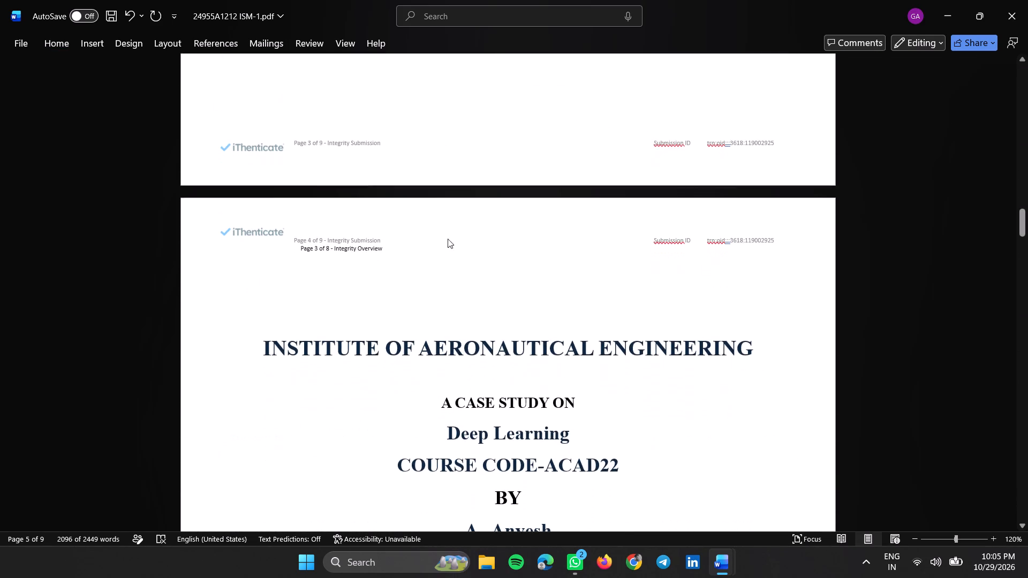
click(576, 432)
key(BackSpace)
key(BackSpace)
key(BackSpace)
key(BackSpace)
key(BackSpace)
key(BackSpace)
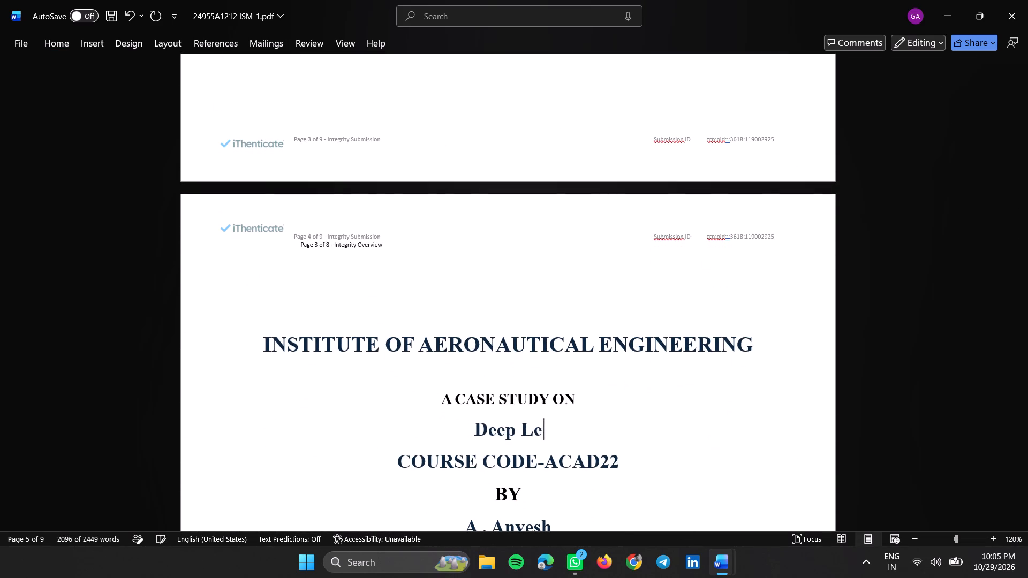
key(BackSpace)
key(BackSpace)
key(BackSpace)
key(BackSpace)
key(BackSpace)
key(BackSpace)
key(BackSpace)
key(shift+l)
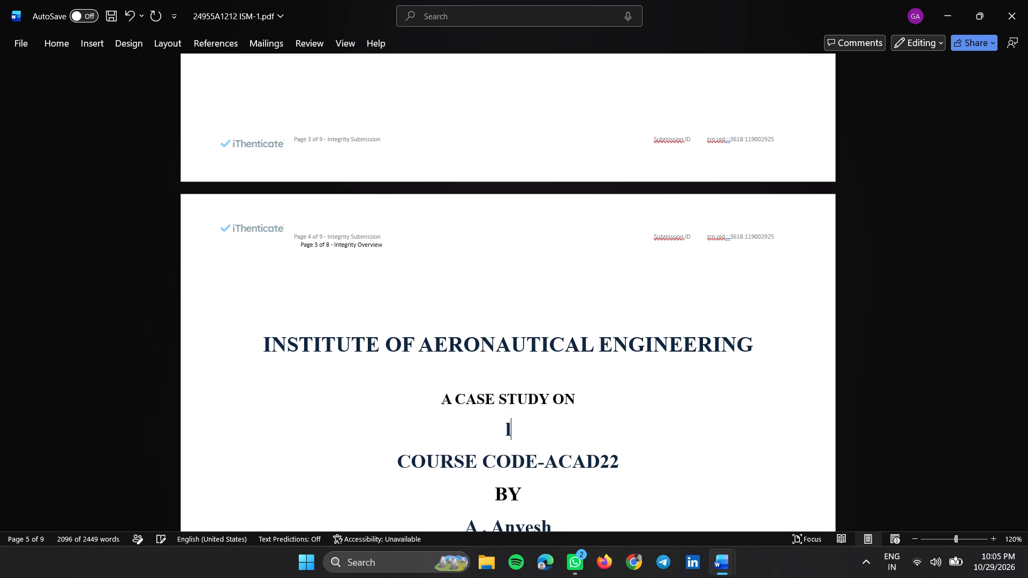
key(BackSpace)
text(LANGUAGE MODELING)
Replace the course code on the report's cover page with "ACAD40", copied from the LM_AAT-1 document's cover page.
key(alt+Tab)
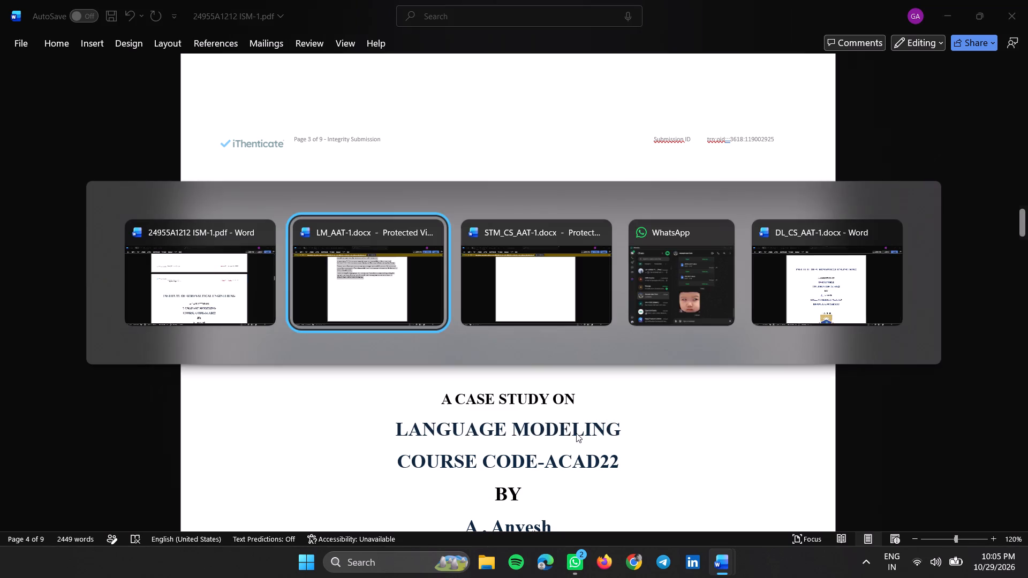
scroll(447, 207, up, 13)
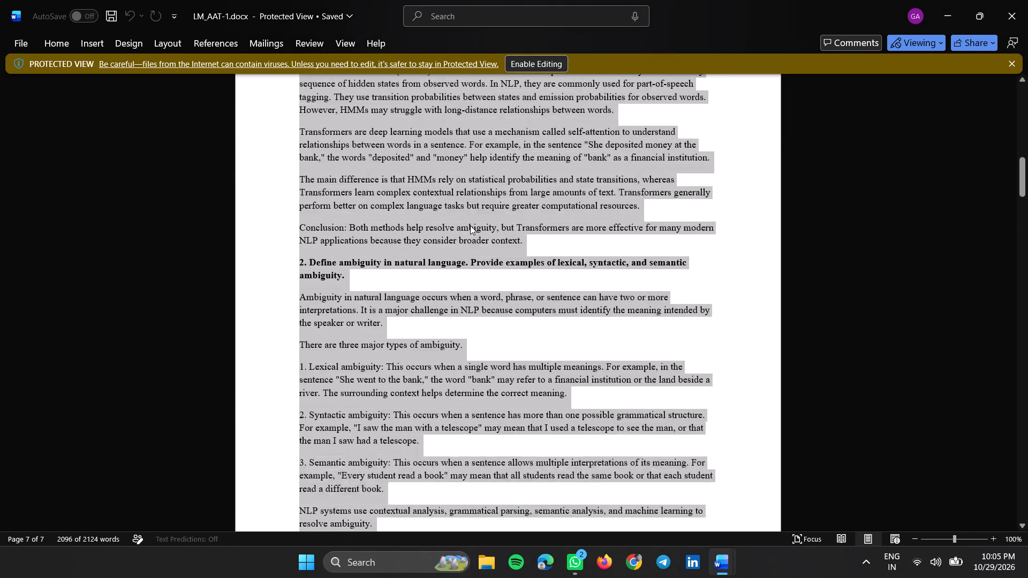
scroll(538, 216, up, 7)
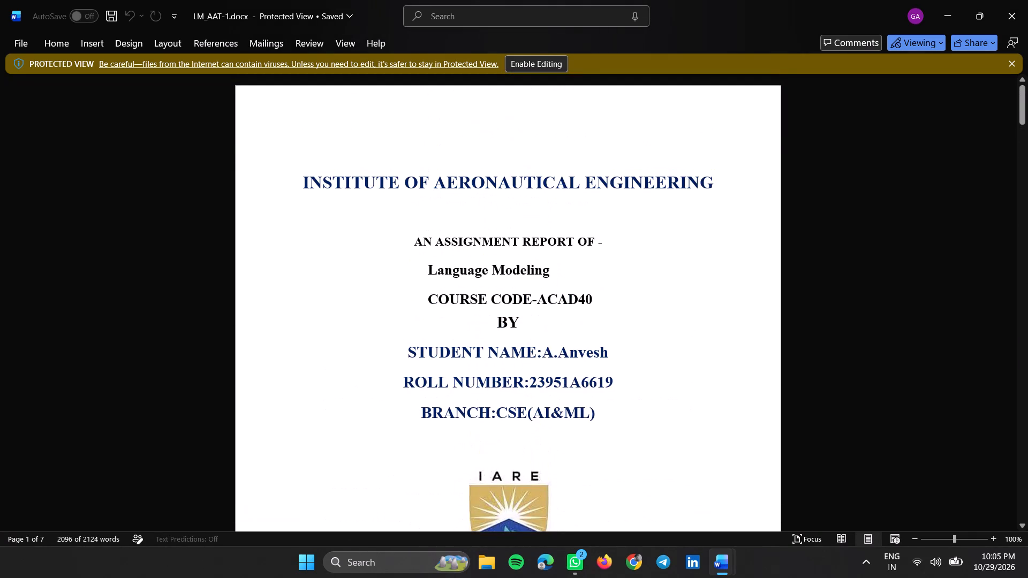
double_click(555, 300)
key(ctrl+x)
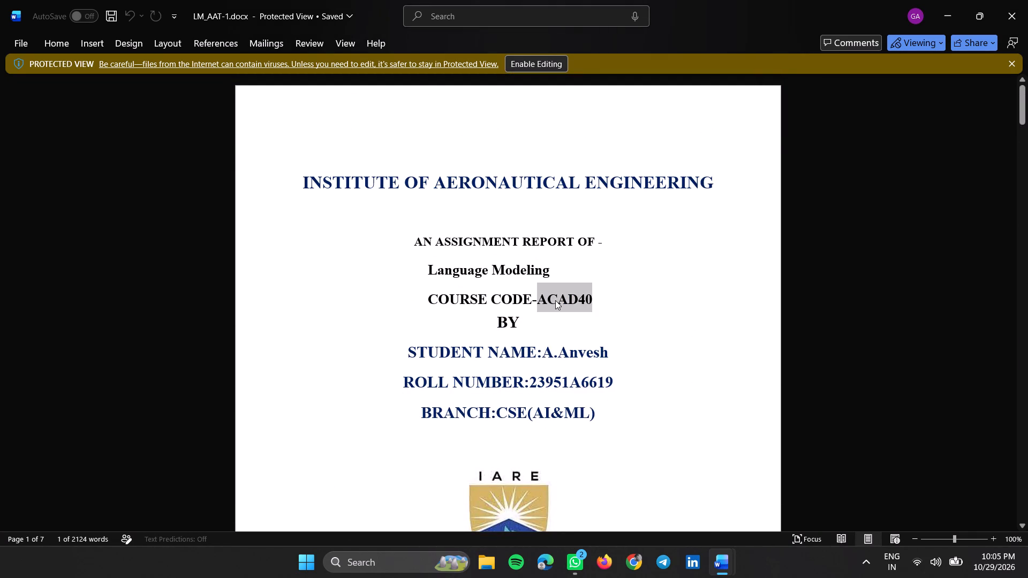
key(ctrl+c)
key(alt+Tab)
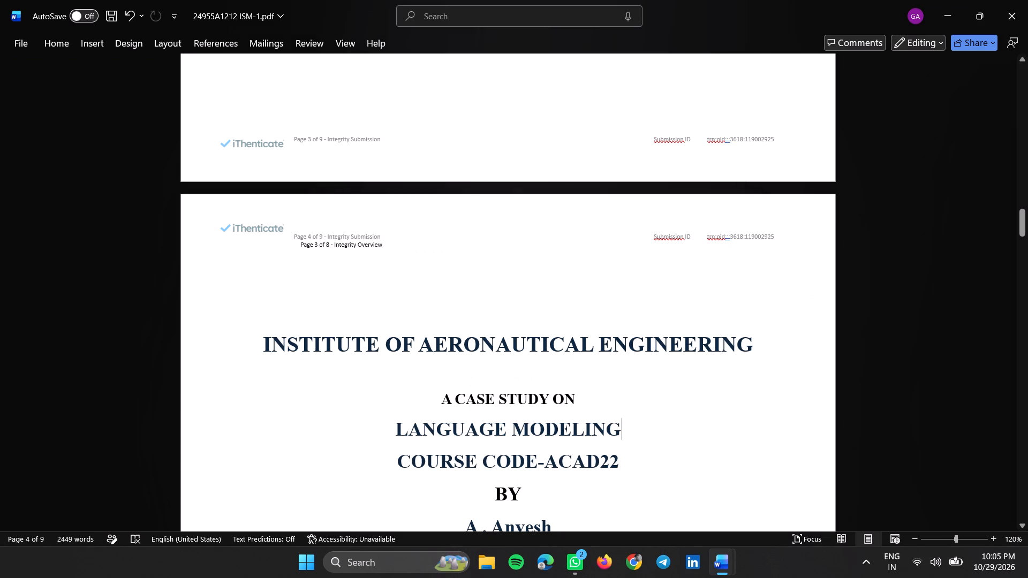
click(622, 459)
key(BackSpace)
key(BackSpace)
key(BackSpace)
key(BackSpace)
key(BackSpace)
key(BackSpace)
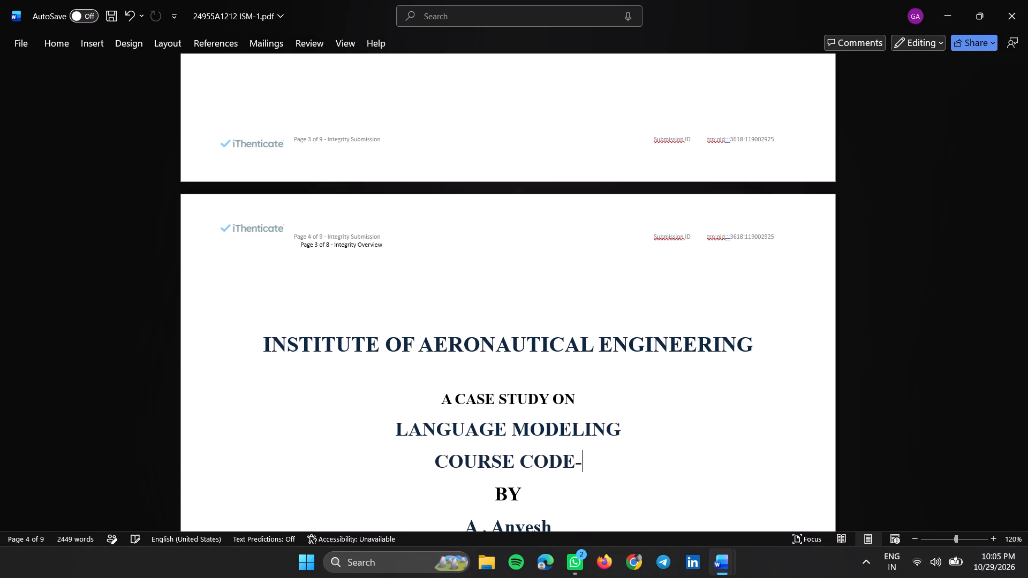
key(ctrl+v)
Change the course abbreviation in the large PDF file-name title on page 1 to "LM".
scroll(602, 445, down, 1)
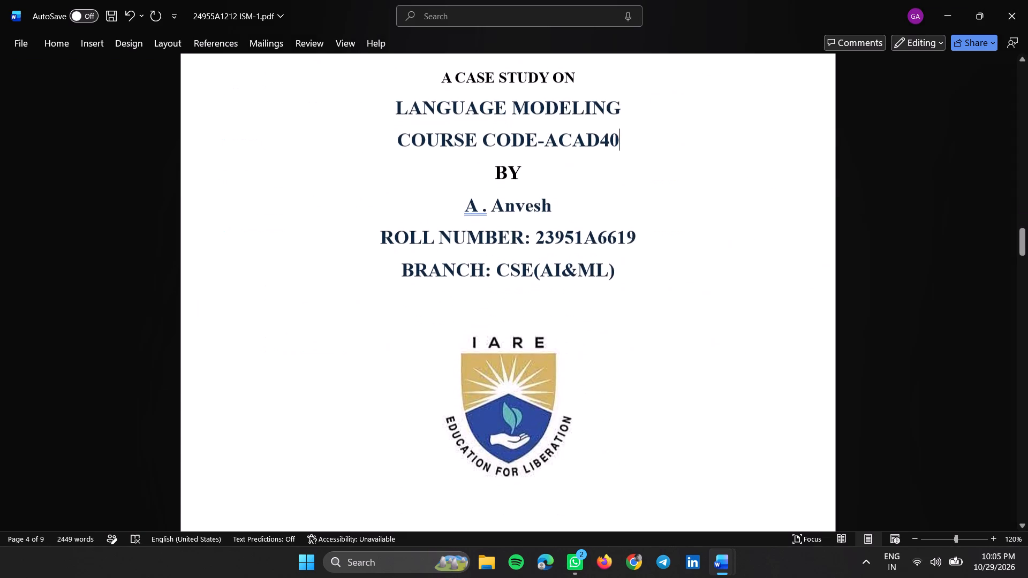
scroll(602, 445, down, 3)
scroll(602, 445, up, 20)
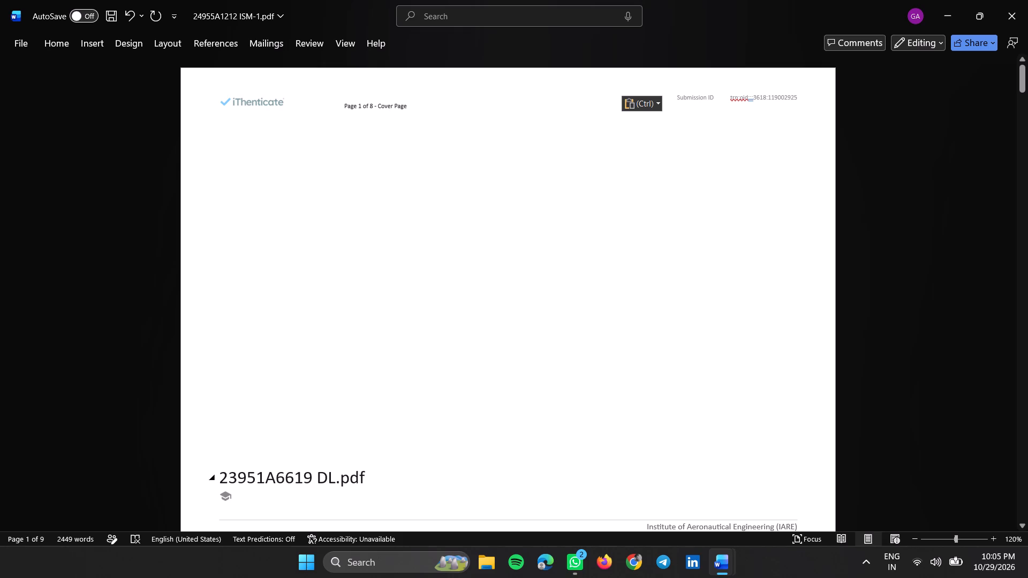
click(332, 474)
key(Left)
key(BackSpace)
key(Right)
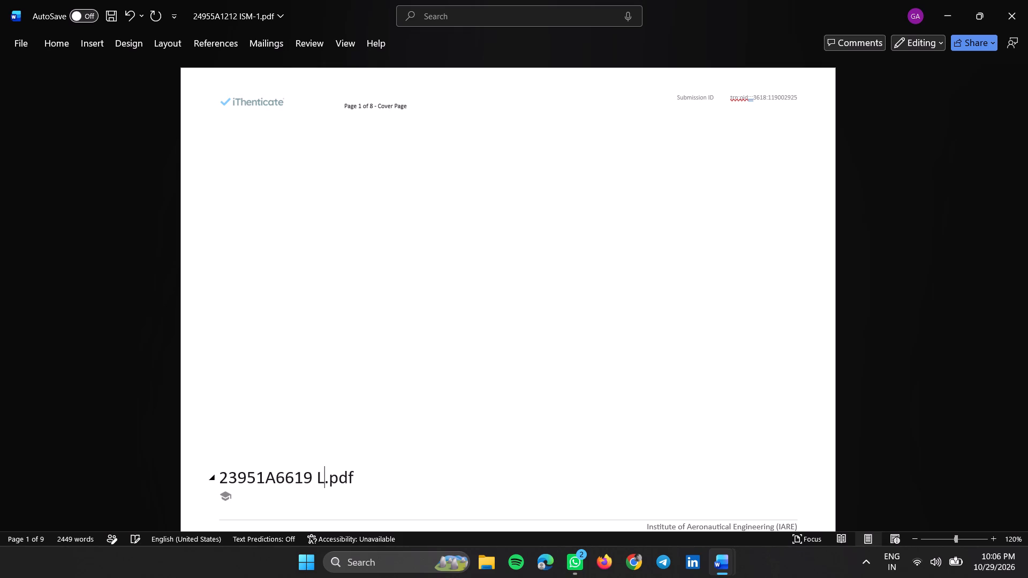
key(m)
Change the course abbreviation in the File Name entry under Document Details on page 1 to "LM".
scroll(332, 474, down, 2)
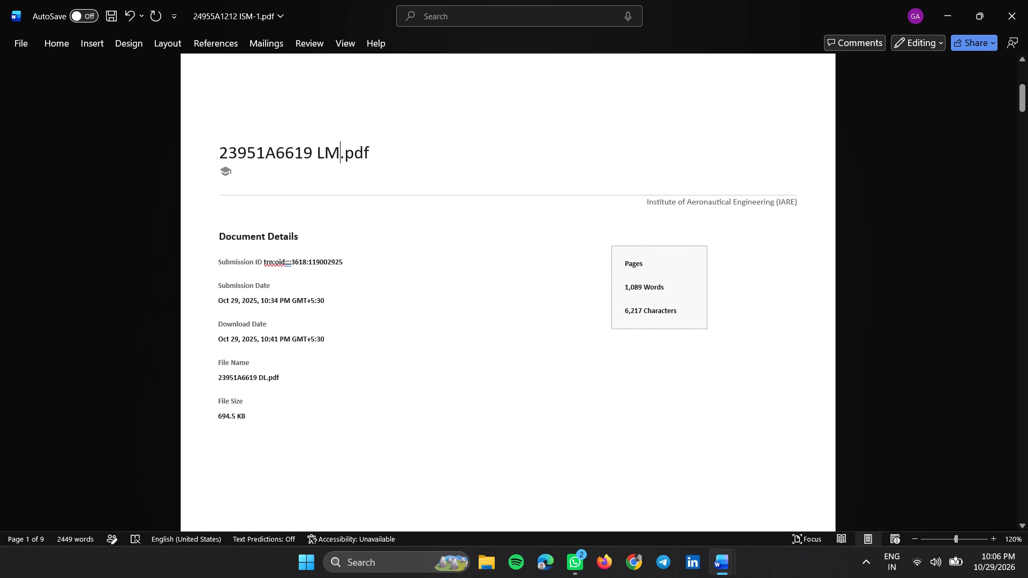
click(263, 378)
key(BackSpace)
key(Right)
key(m)
Check the report's pages in the print preview, from the iThenticate cover page through question 10's answer.
key(ctrl+p)
click(526, 313)
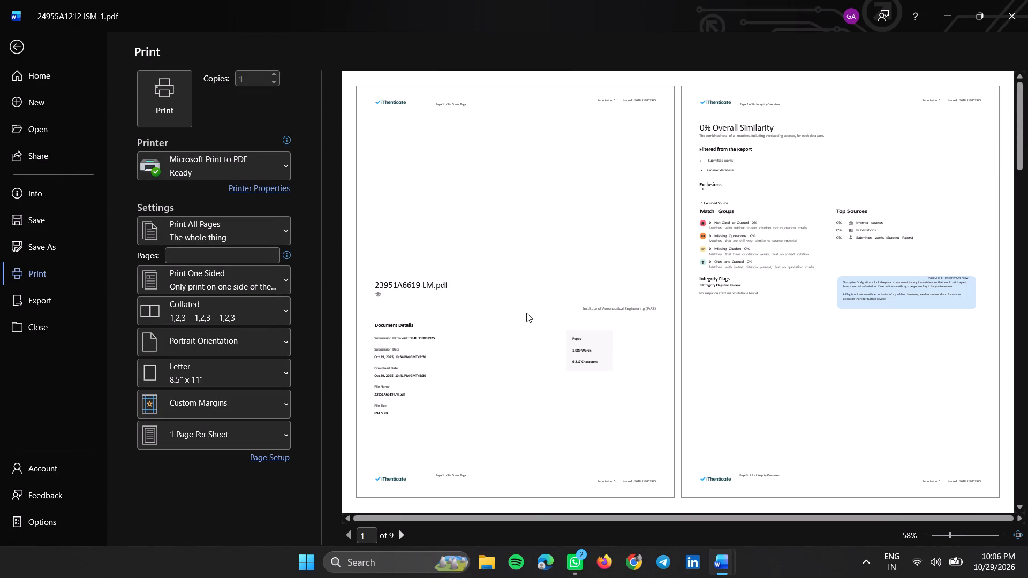
key(Up)
key(Down)
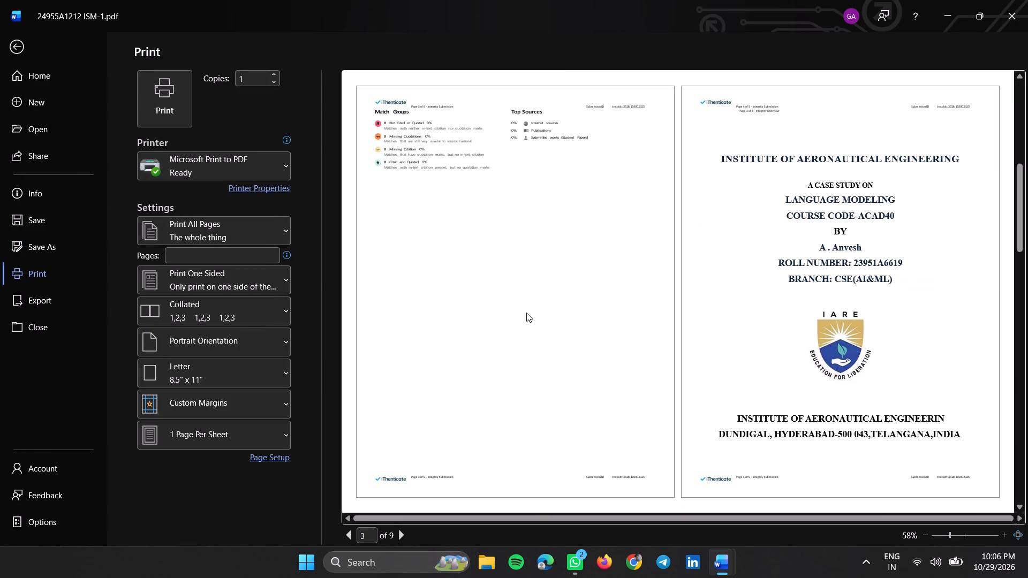
key(Down)
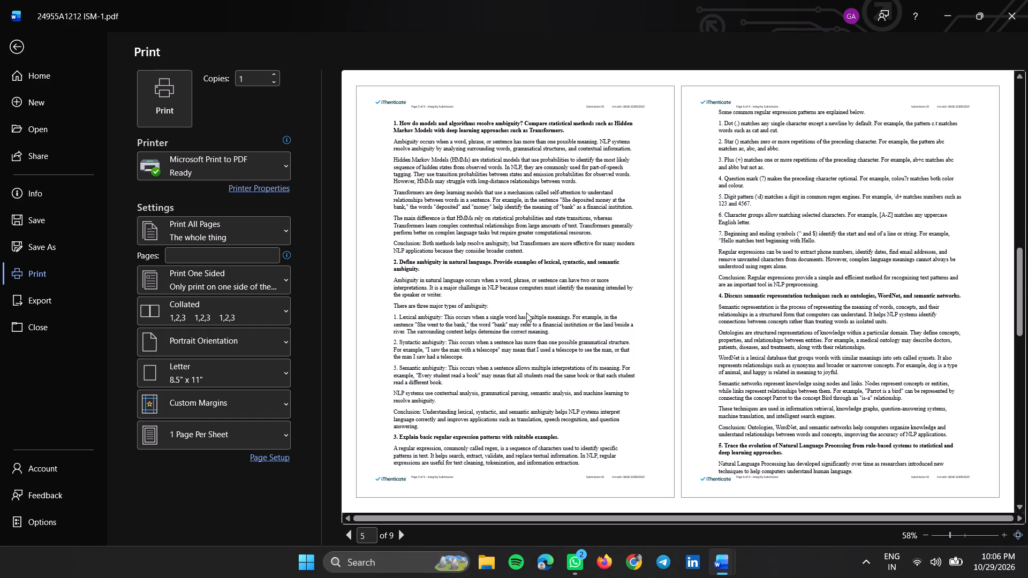
key(Down)
key(Down)
key(Down)
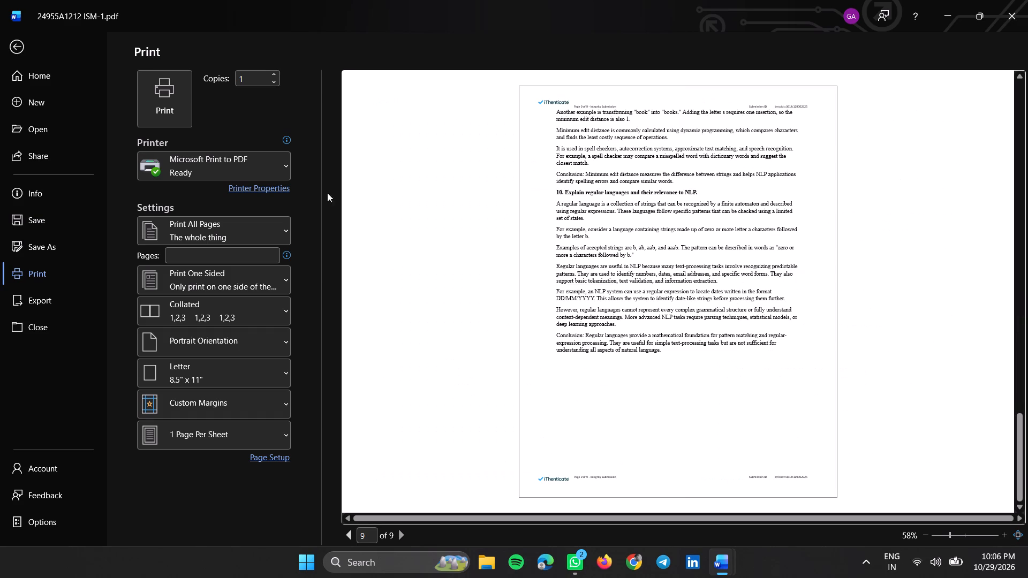
click(175, 95)
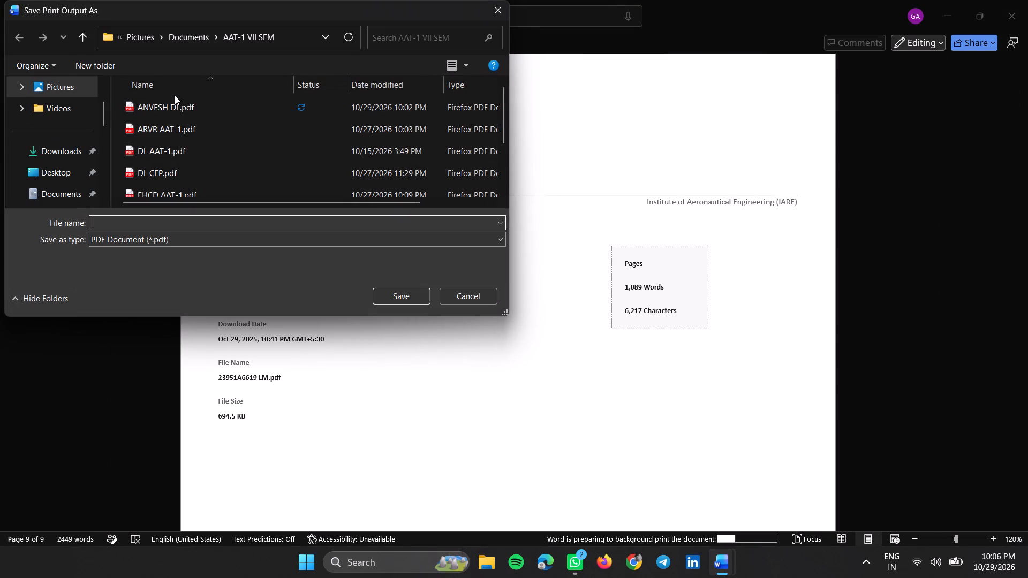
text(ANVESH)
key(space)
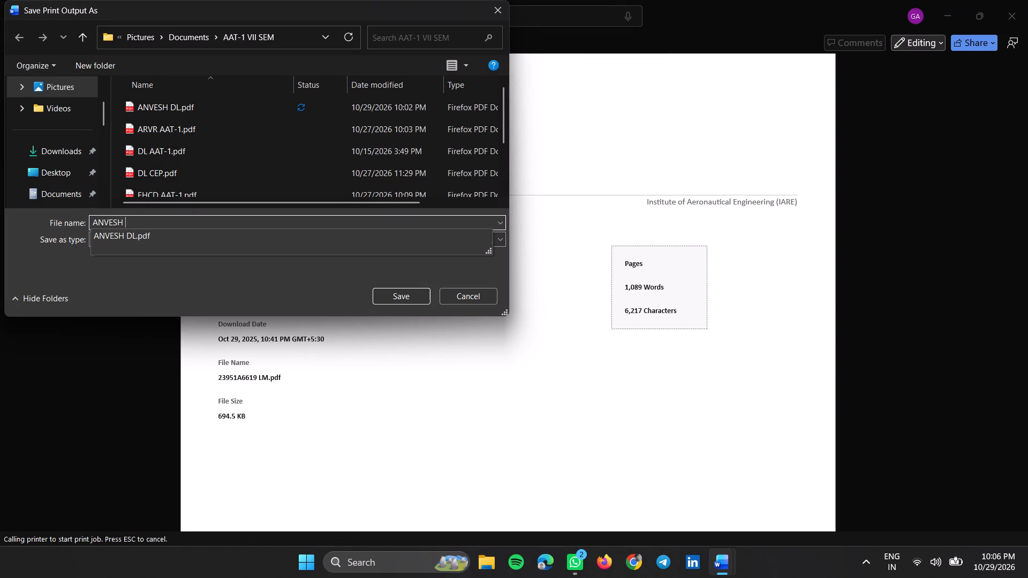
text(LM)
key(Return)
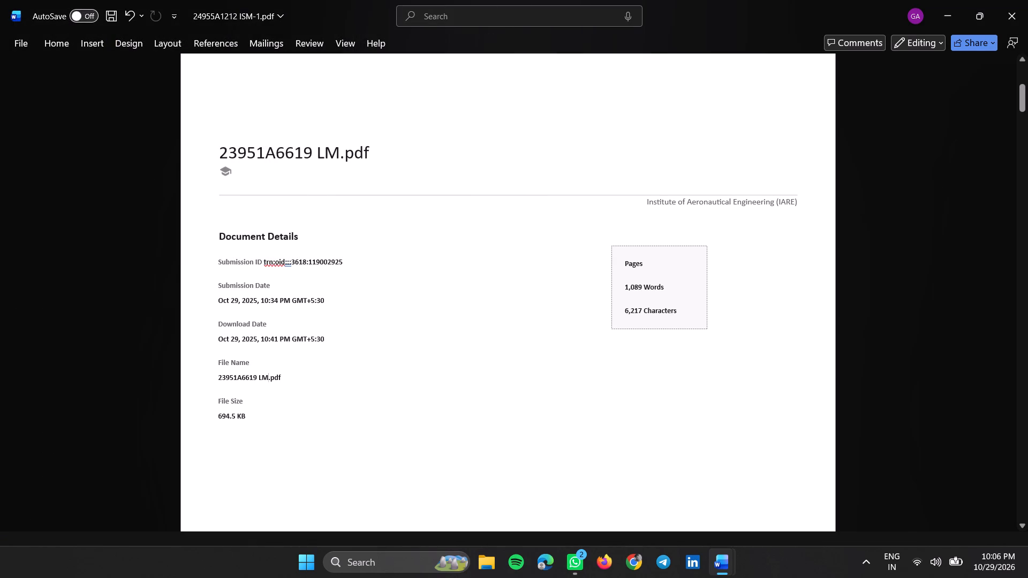